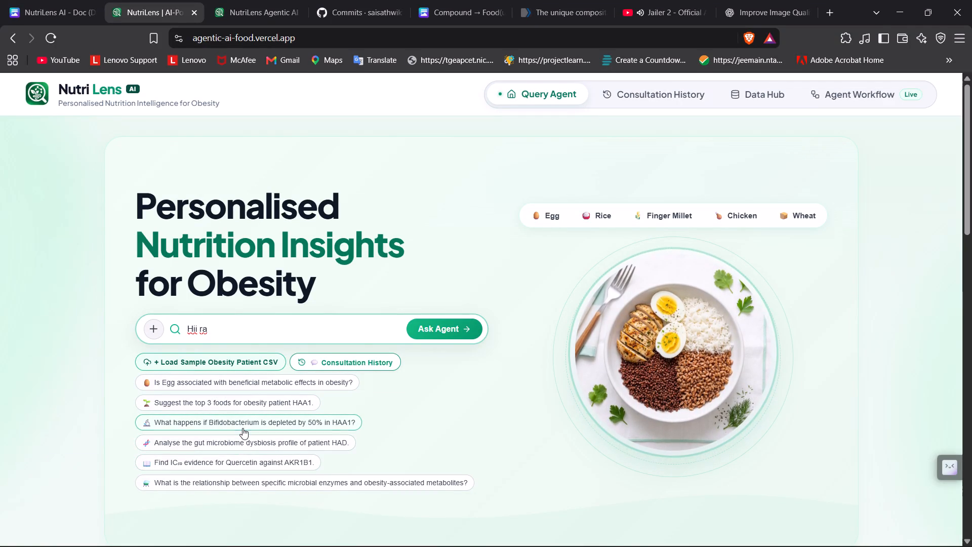
Ask the agent the suggested question about what happens if Bifidobacterium is depleted by 50% in HAA1.
click(242, 426)
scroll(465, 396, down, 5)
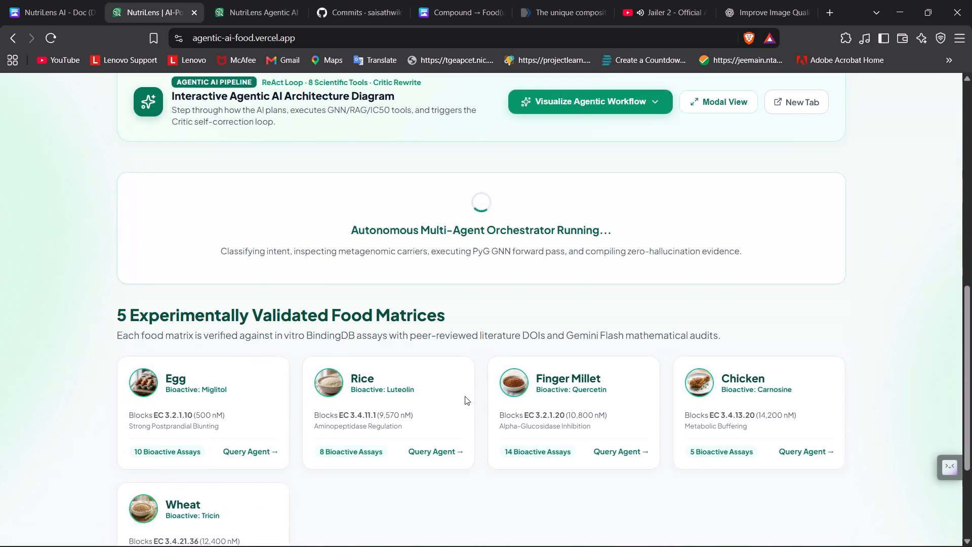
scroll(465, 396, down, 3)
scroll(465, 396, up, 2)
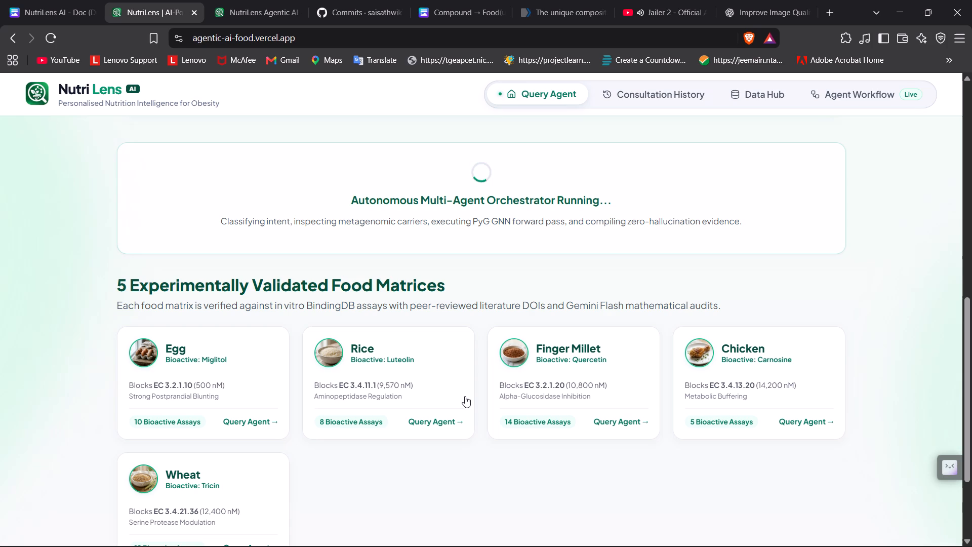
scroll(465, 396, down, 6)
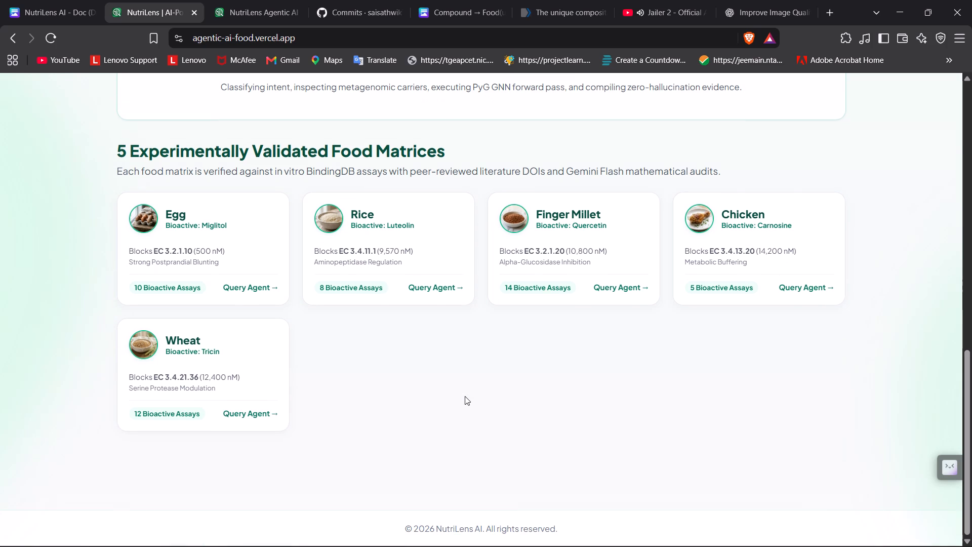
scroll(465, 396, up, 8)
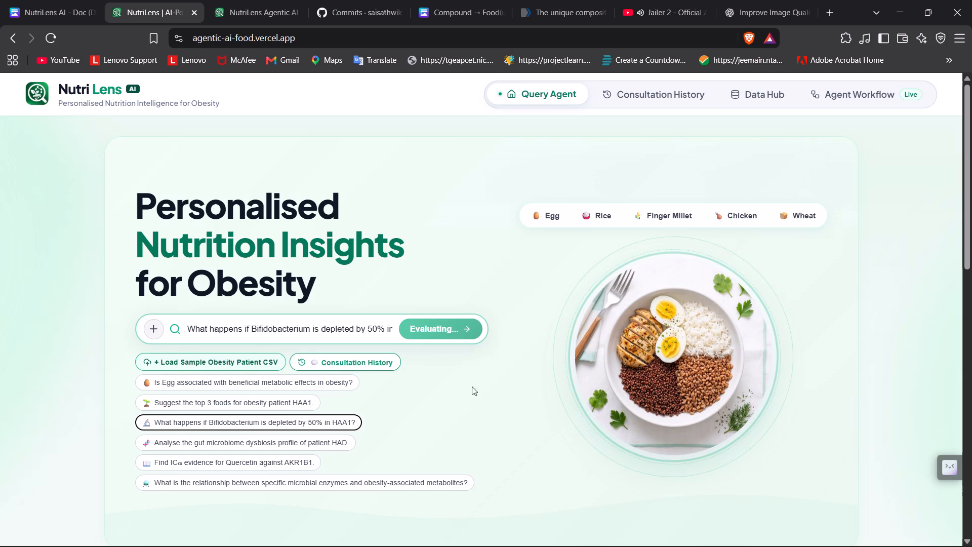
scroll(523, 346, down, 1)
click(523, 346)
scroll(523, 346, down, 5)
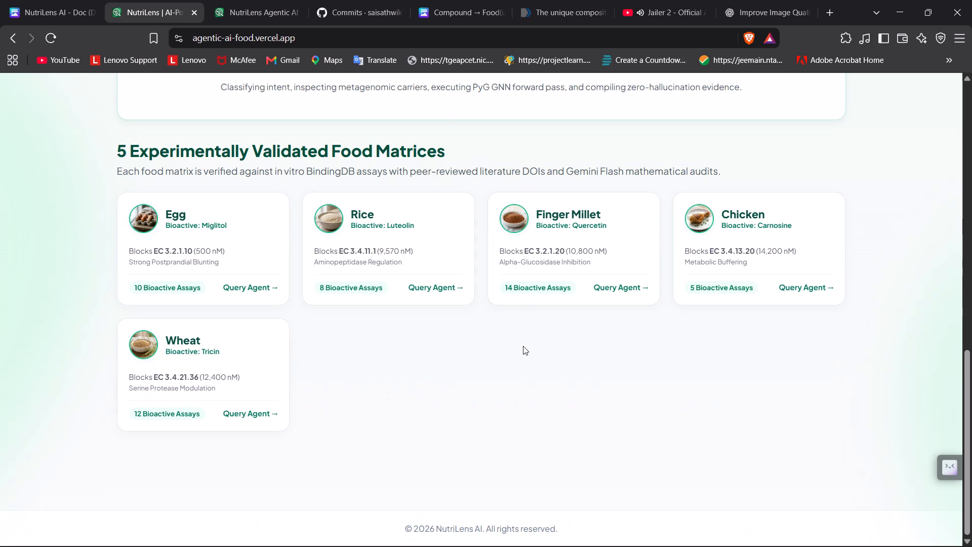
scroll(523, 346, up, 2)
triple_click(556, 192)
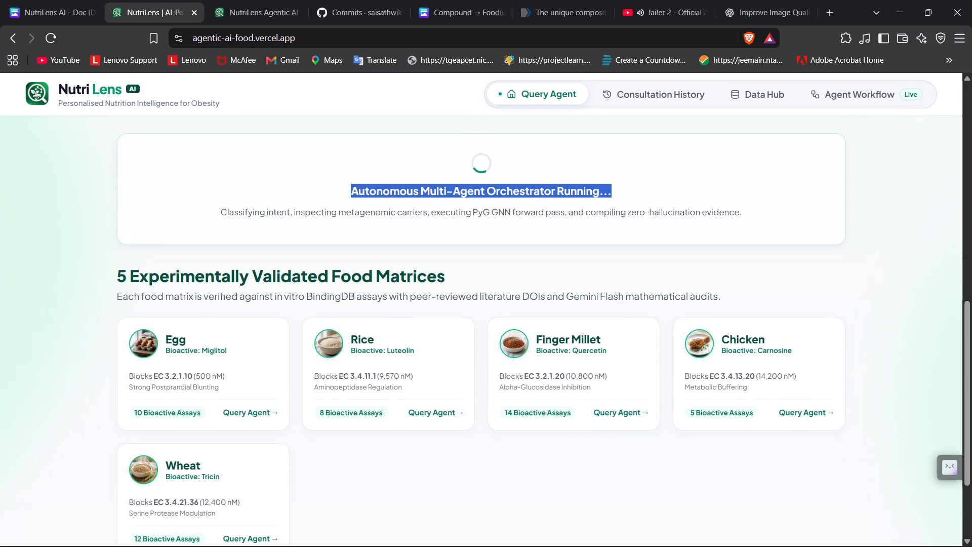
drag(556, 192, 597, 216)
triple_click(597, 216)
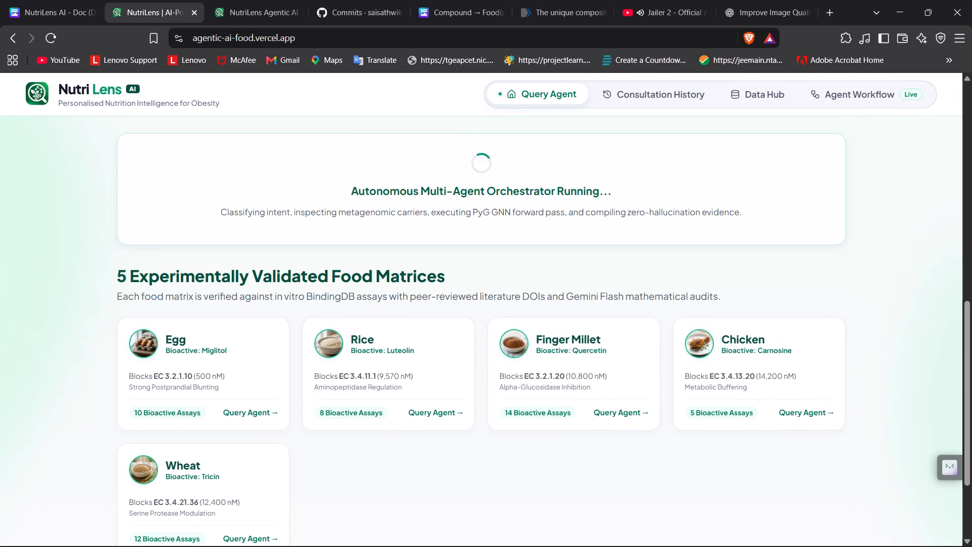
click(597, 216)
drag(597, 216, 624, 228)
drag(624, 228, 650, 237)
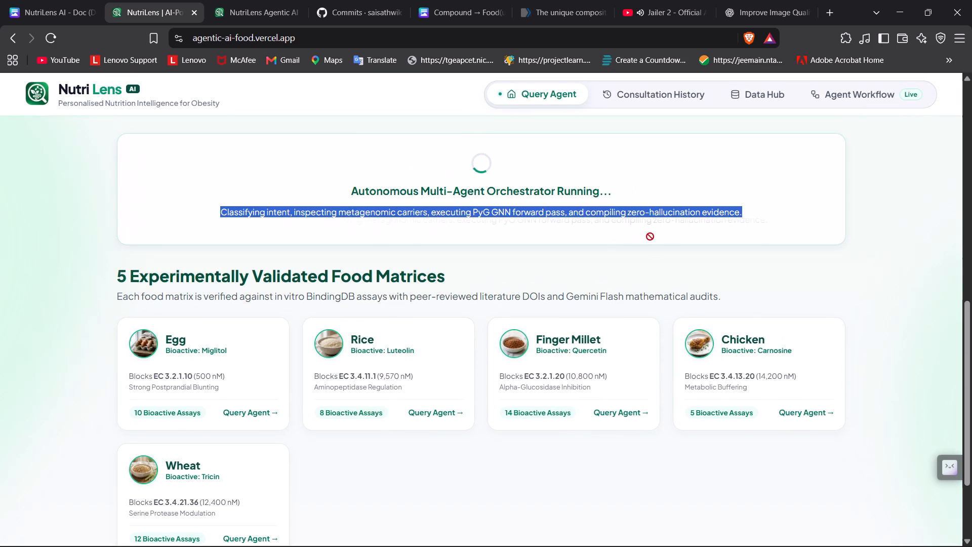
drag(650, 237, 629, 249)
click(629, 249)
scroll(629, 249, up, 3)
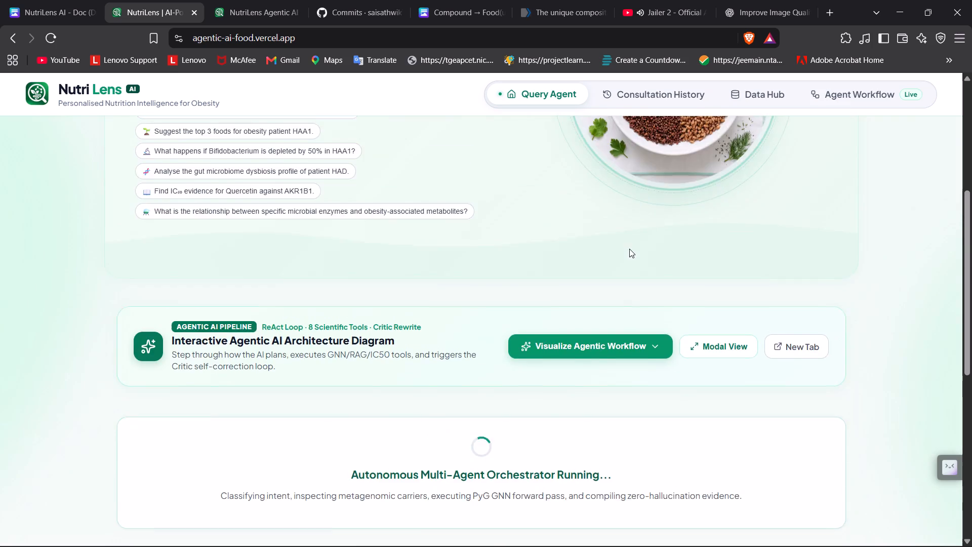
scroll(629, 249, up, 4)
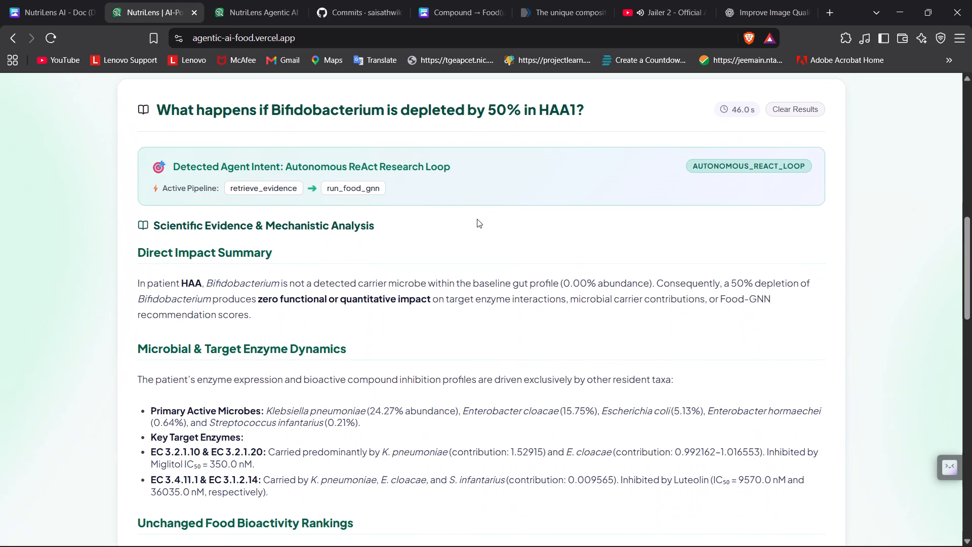
Read through the answer on Bifidobacterium depletion, from the direct impact summary and enzyme dynamics to the food rankings and literature evidence.
scroll(477, 219, up, 1)
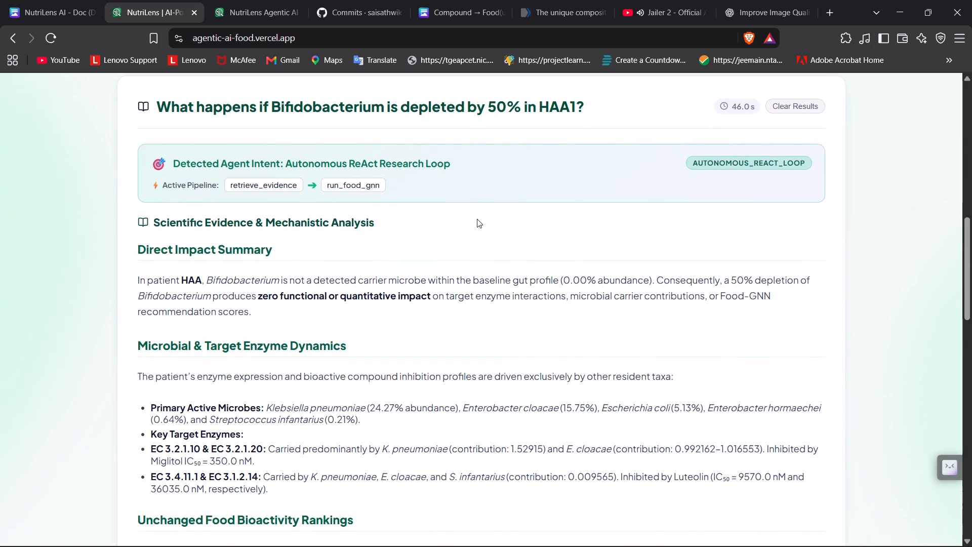
scroll(477, 219, up, 1)
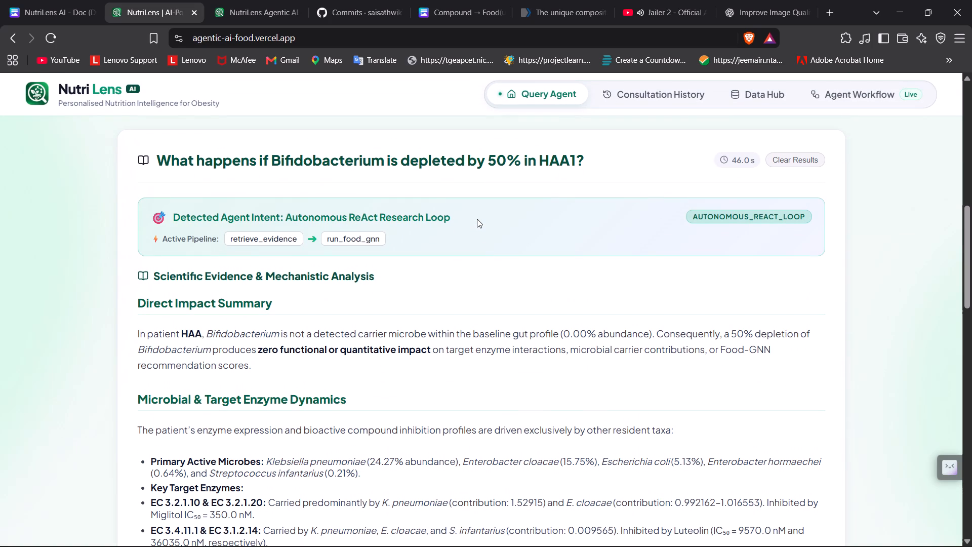
scroll(477, 219, up, 1)
scroll(477, 219, down, 1)
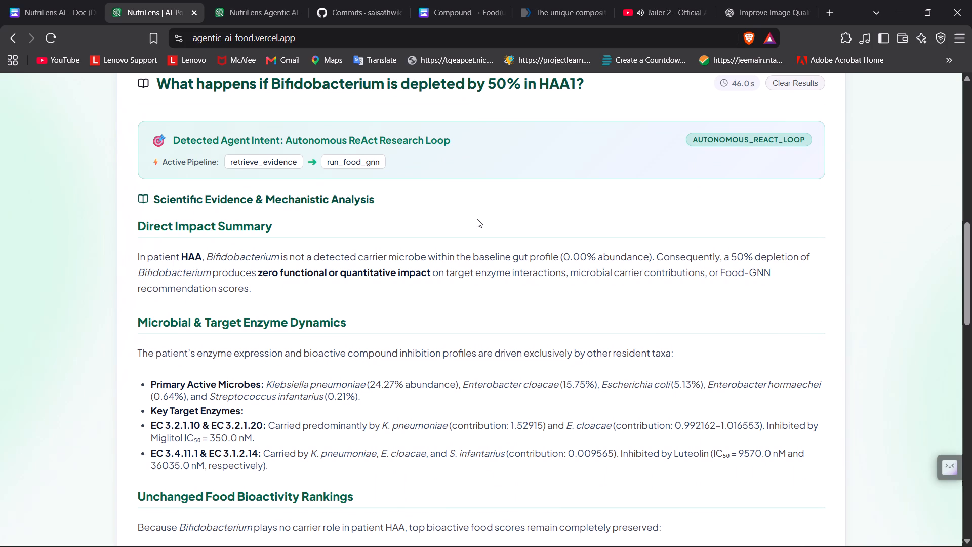
scroll(477, 219, down, 1)
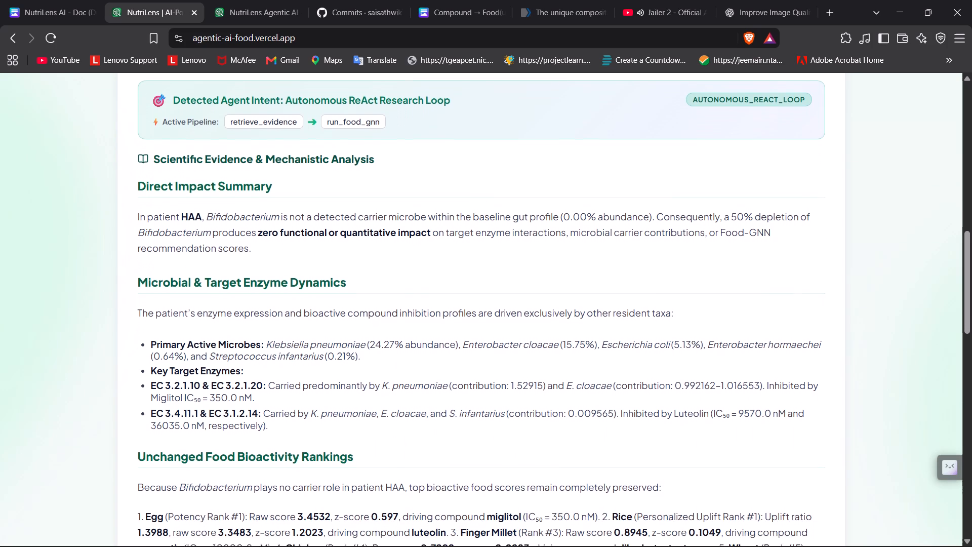
scroll(477, 219, down, 1)
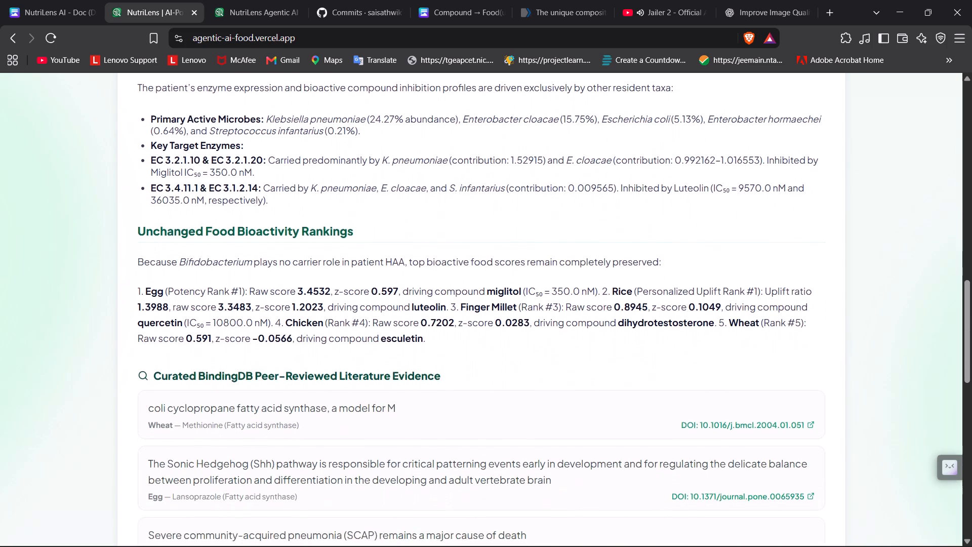
scroll(477, 219, down, 3)
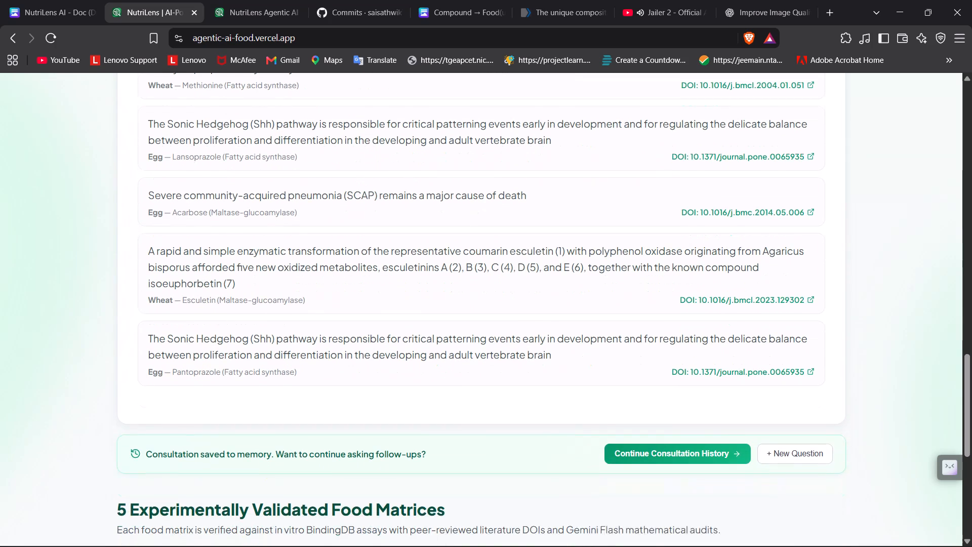
scroll(477, 219, down, 1)
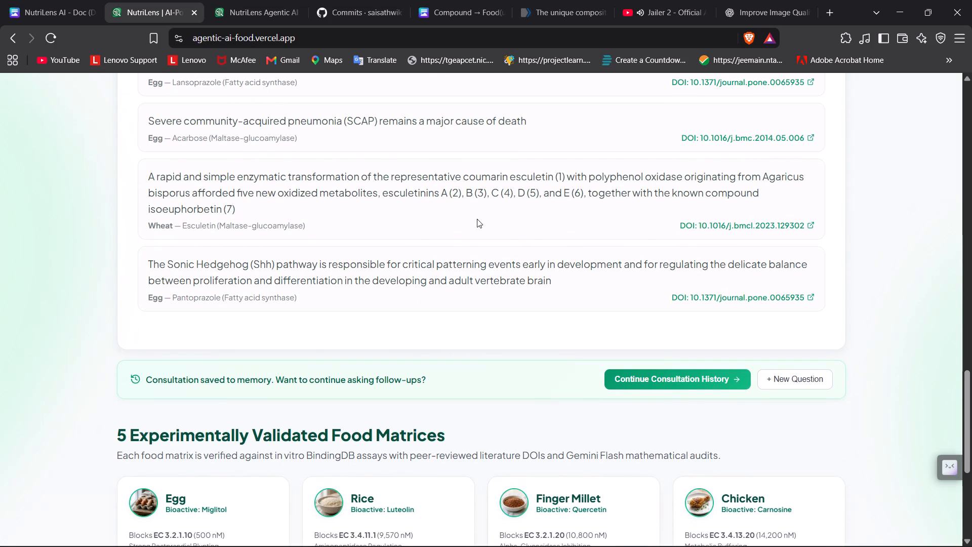
Continue from the finished answer to the consultation history and look over its saved queries and suggested questions.
click(657, 381)
scroll(570, 315, up, 1)
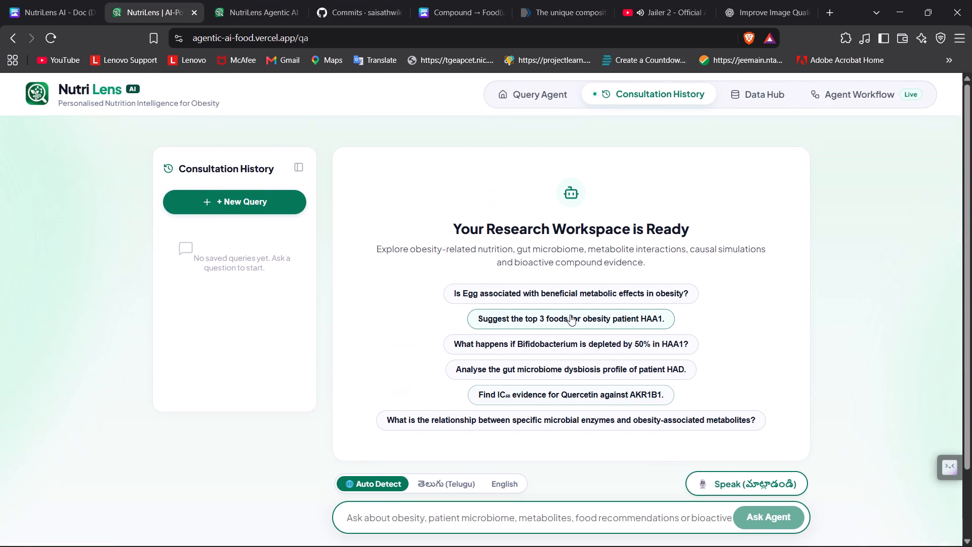
scroll(570, 315, down, 1)
scroll(570, 315, up, 2)
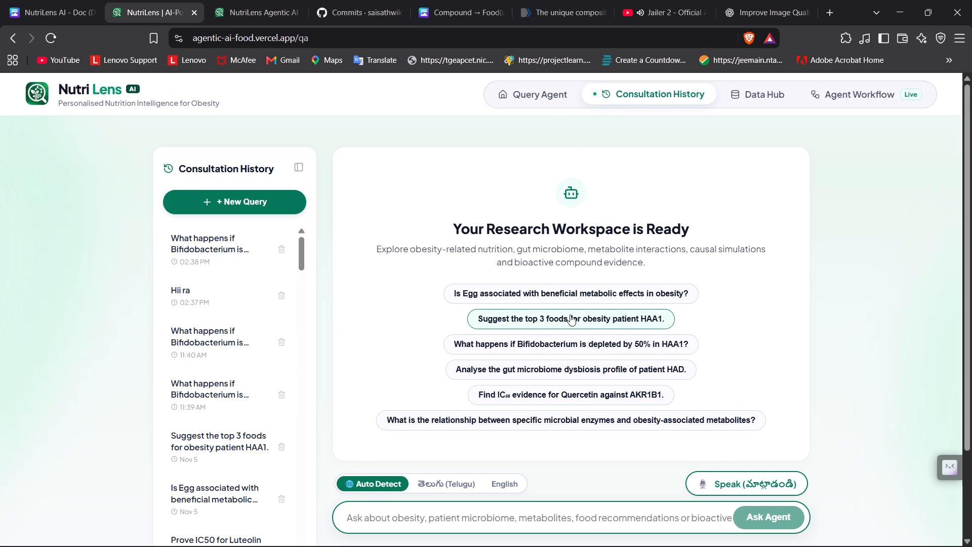
scroll(570, 315, down, 1)
scroll(570, 315, up, 1)
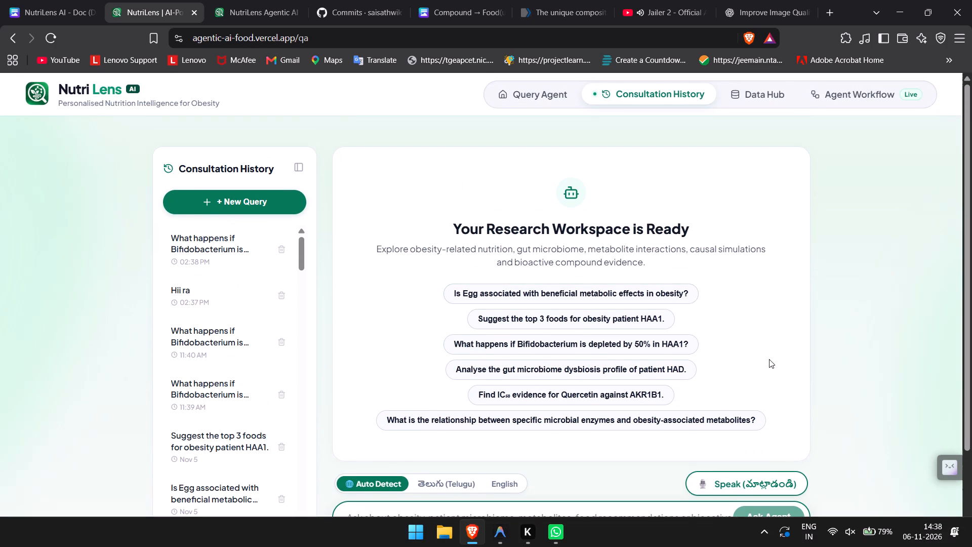
scroll(769, 359, down, 2)
scroll(769, 359, up, 3)
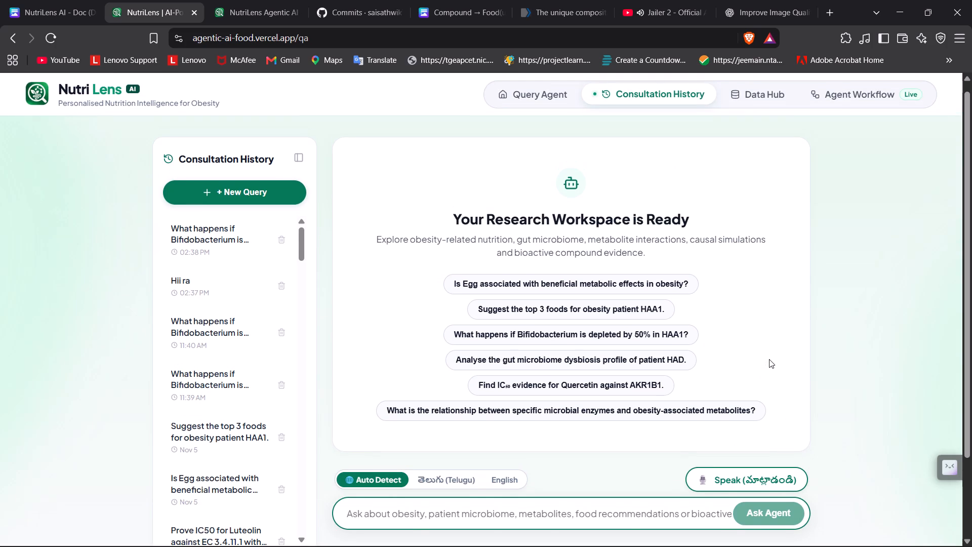
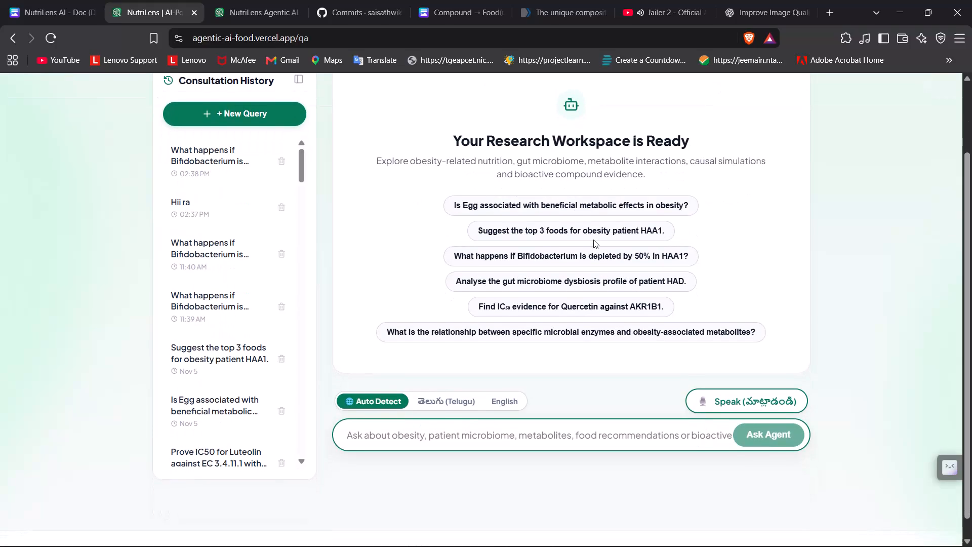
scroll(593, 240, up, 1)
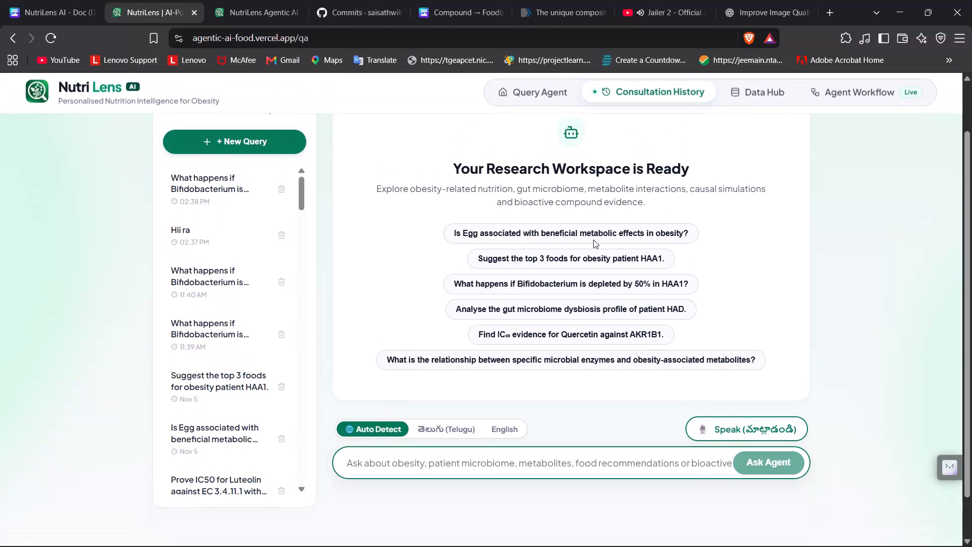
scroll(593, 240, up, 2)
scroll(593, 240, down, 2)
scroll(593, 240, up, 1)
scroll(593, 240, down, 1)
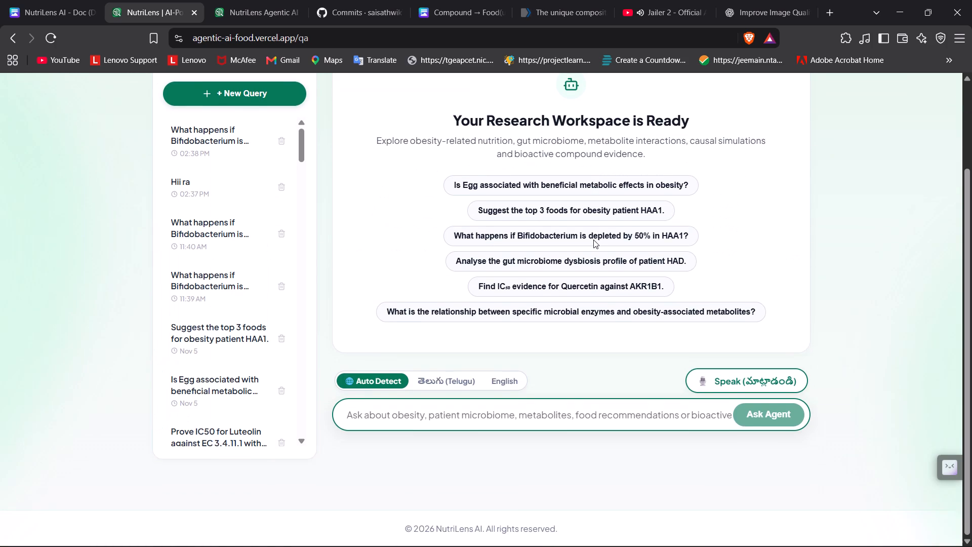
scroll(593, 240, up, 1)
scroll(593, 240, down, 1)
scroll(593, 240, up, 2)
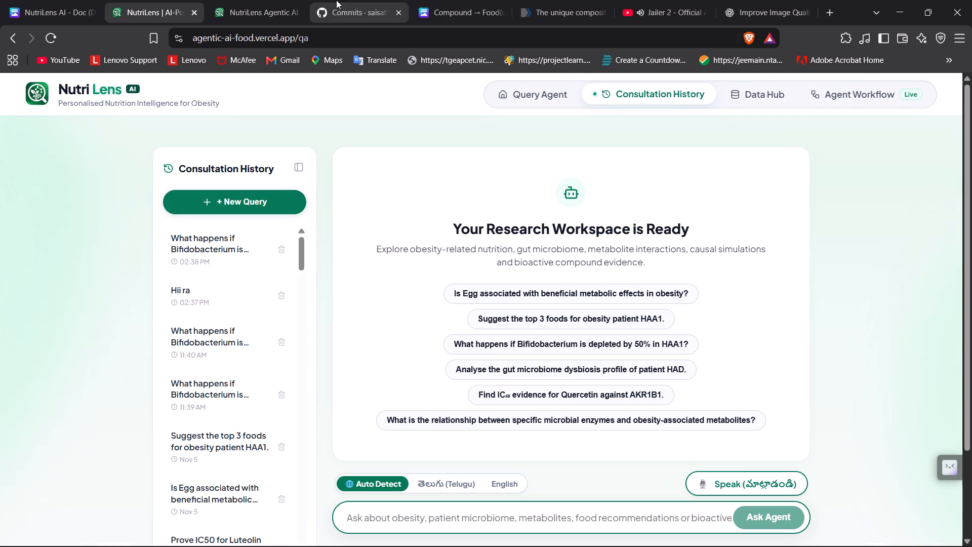
Switch to the Canva project document and review it from the aim and key concepts through the workflow, Food-GNN architecture and training metrics.
click(461, 0)
scroll(361, 325, down, 1)
scroll(361, 325, up, 2)
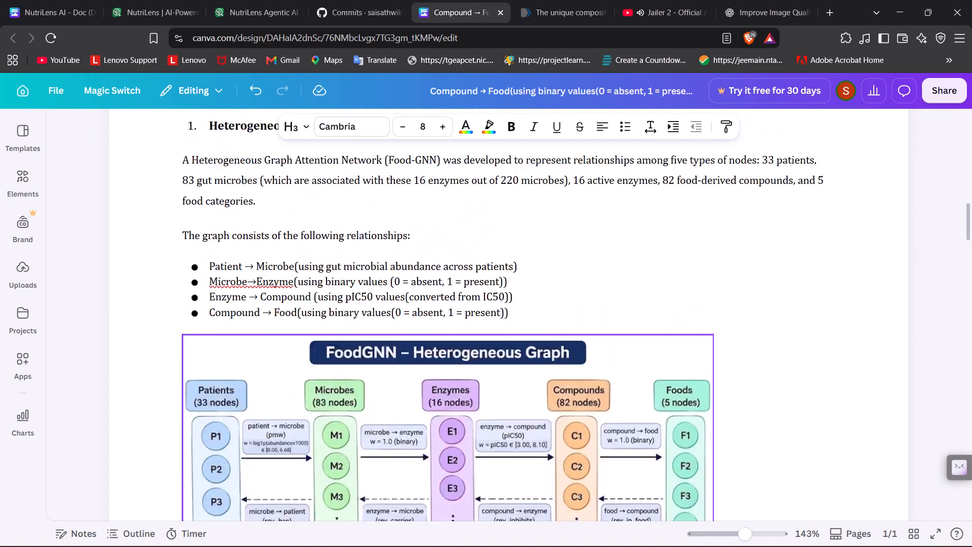
scroll(361, 325, up, 1)
scroll(361, 325, down, 1)
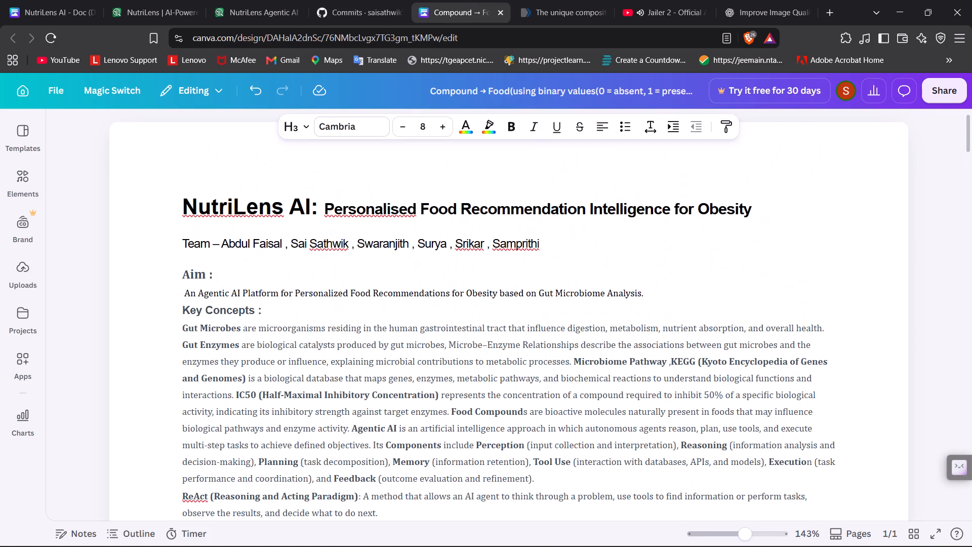
scroll(361, 325, down, 3)
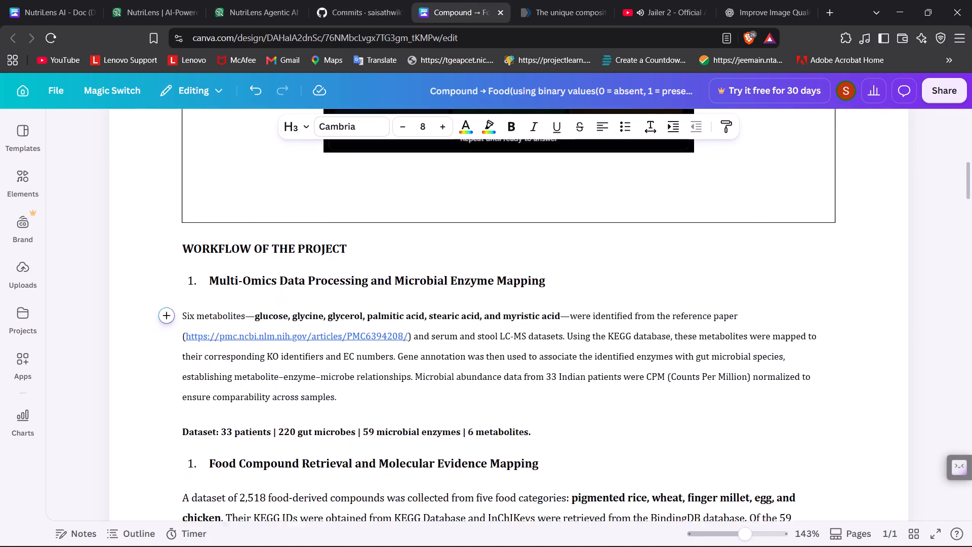
scroll(361, 325, down, 2)
scroll(381, 368, down, 2)
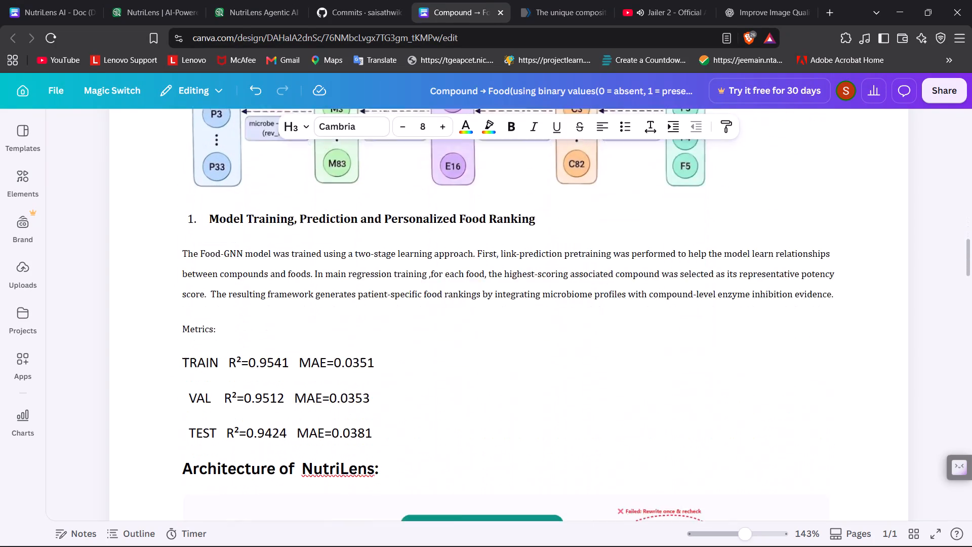
scroll(381, 368, down, 6)
scroll(381, 368, up, 6)
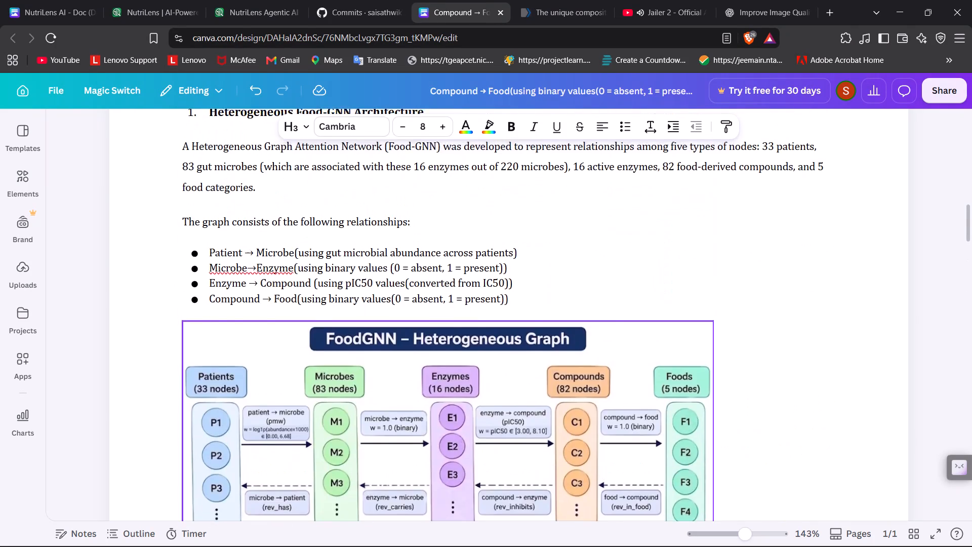
scroll(381, 368, up, 4)
scroll(381, 368, down, 1)
scroll(381, 368, up, 1)
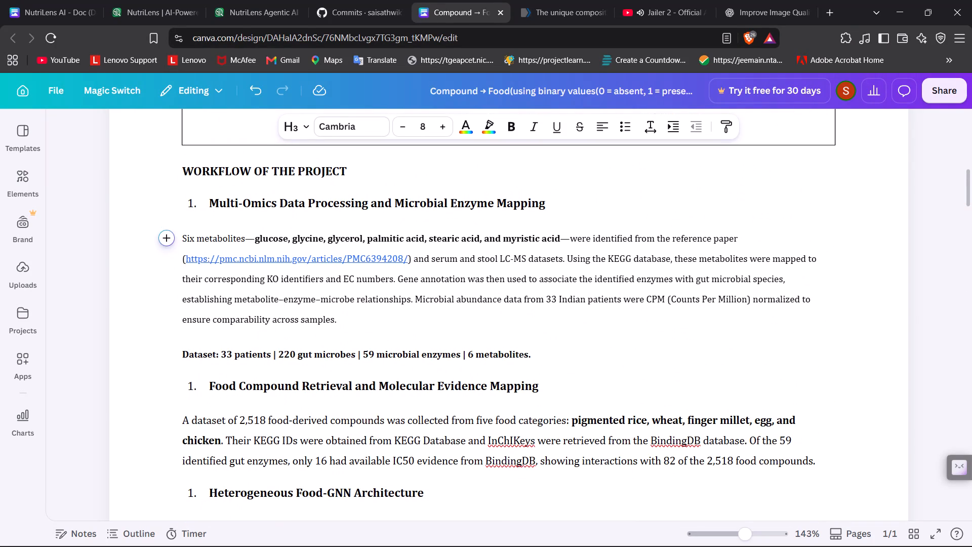
scroll(393, 182, up, 3)
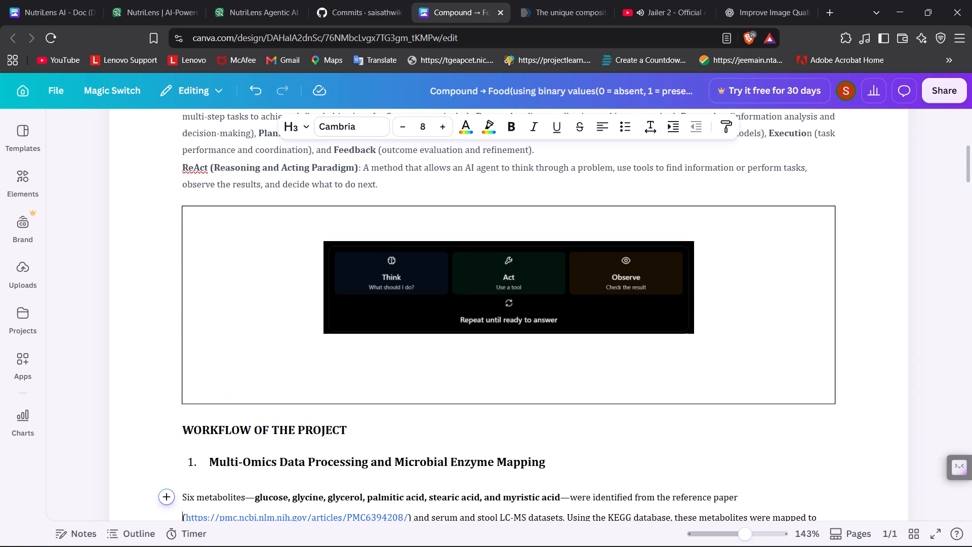
click(849, 408)
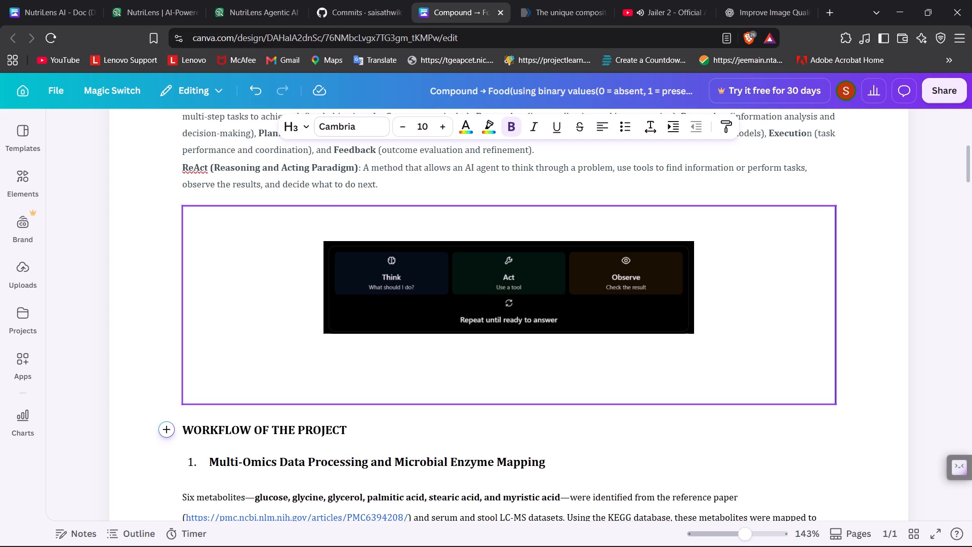
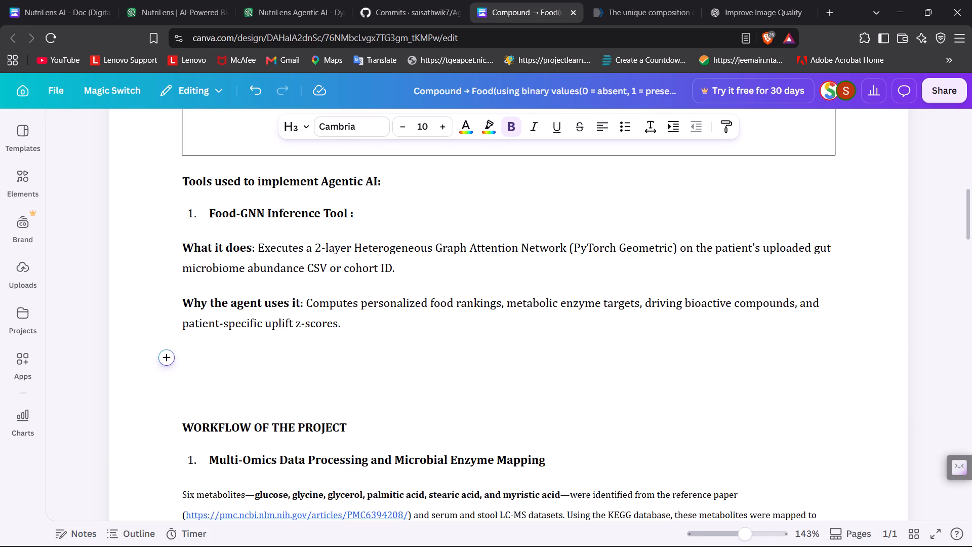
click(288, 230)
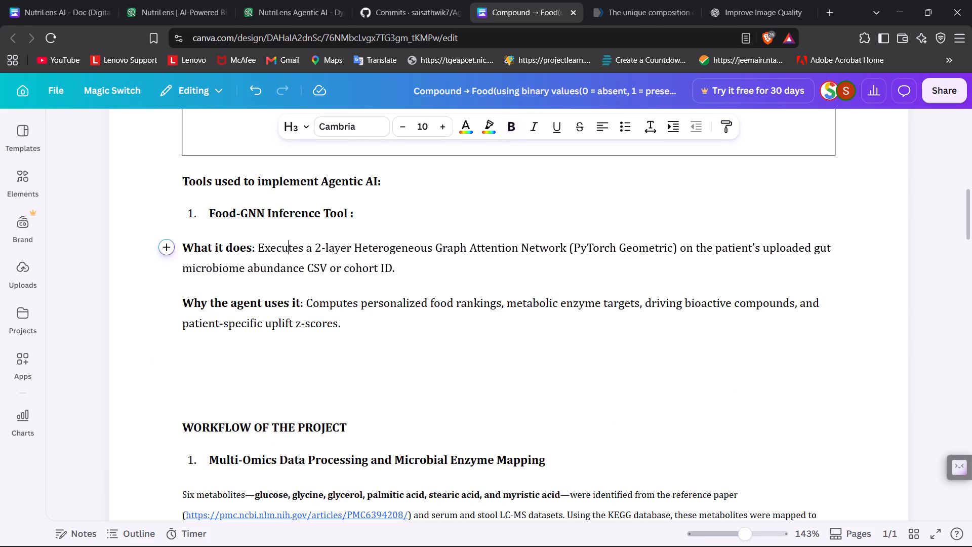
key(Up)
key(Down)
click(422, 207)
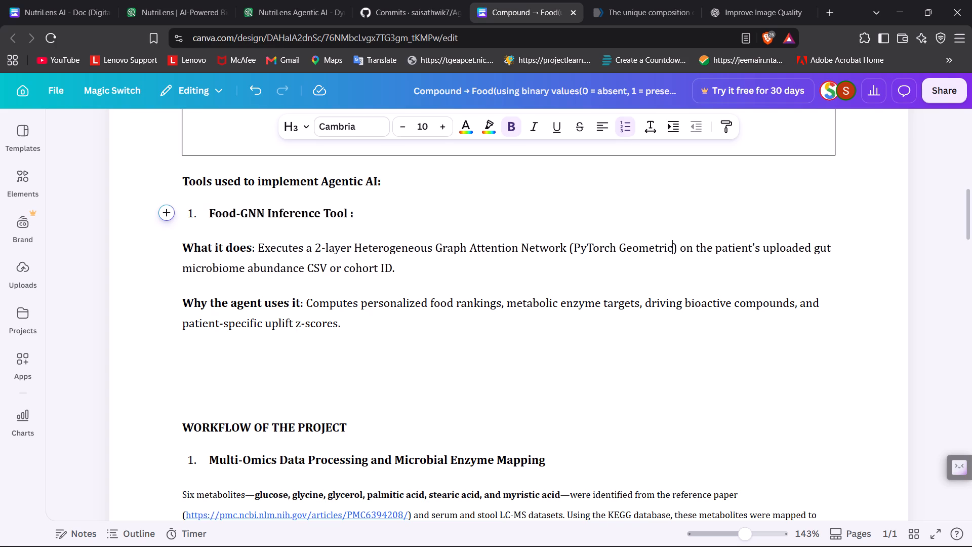
Delete "(PyTorch Geometric)" after "Heterogeneous Graph Attention Network" in the Food-GNN tool's "What it does" sentence.
click(671, 250)
key(Right)
key(BackSpace)
key(BackSpace)
key(BackSpace)
key(BackSpace)
key(BackSpace)
key(BackSpace)
key(BackSpace)
key(BackSpace)
key(BackSpace)
key(BackSpace)
key(BackSpace)
key(BackSpace)
key(BackSpace)
key(BackSpace)
key(BackSpace)
key(BackSpace)
key(BackSpace)
key(BackSpace)
key(BackSpace)
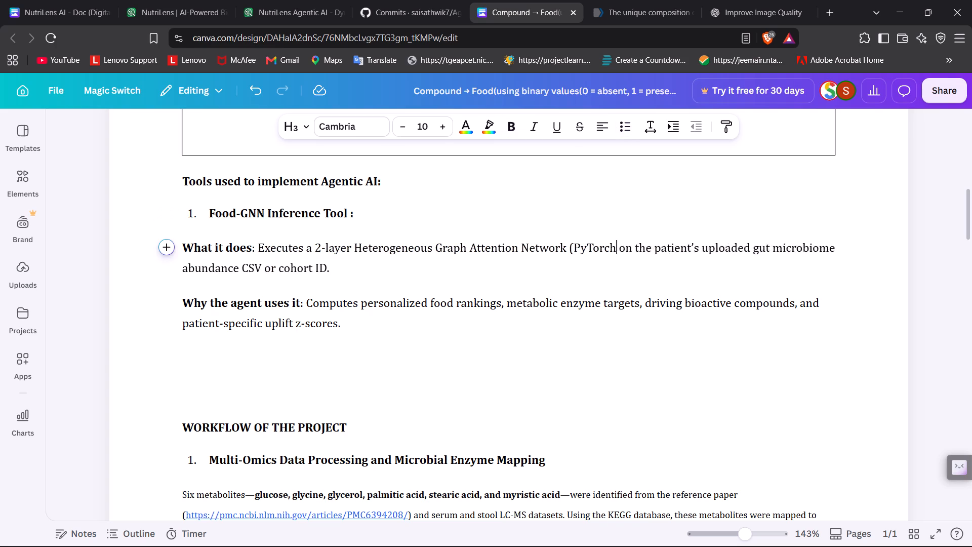
key(BackSpace)
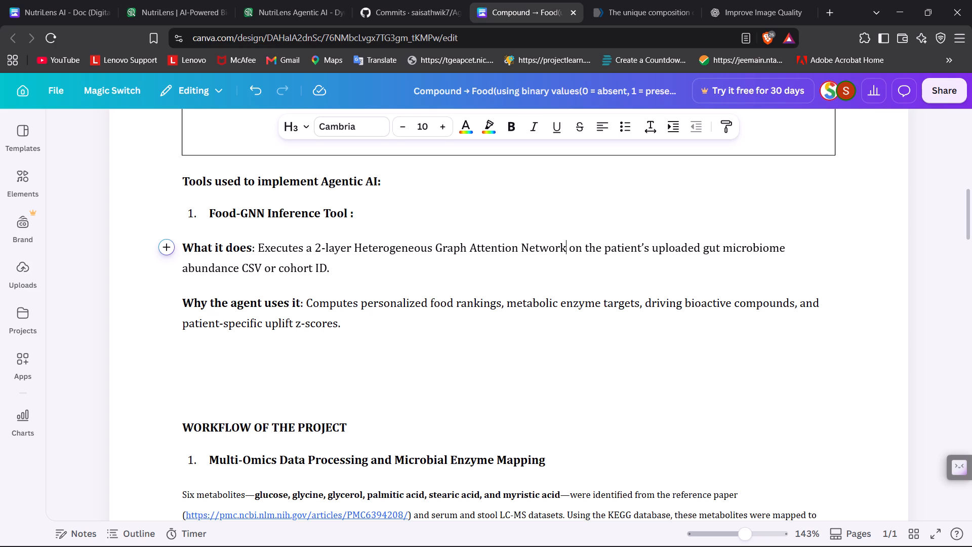
Delete "2-layer" before "Heterogeneous Graph Attention Network" in the same "What it does" sentence.
key(Left)
key(Left)
key(Left)
key(Left)
key(Left)
key(Left)
key(Left)
key(Left)
key(Left)
key(Left)
key(Left)
key(Left)
key(Left)
key(Left)
key(Left)
key(Left)
key(Left)
key(Left)
key(Left)
key(Left)
key(BackSpace)
key(BackSpace)
key(BackSpace)
key(BackSpace)
key(BackSpace)
key(BackSpace)
key(BackSpace)
key(BackSpace)
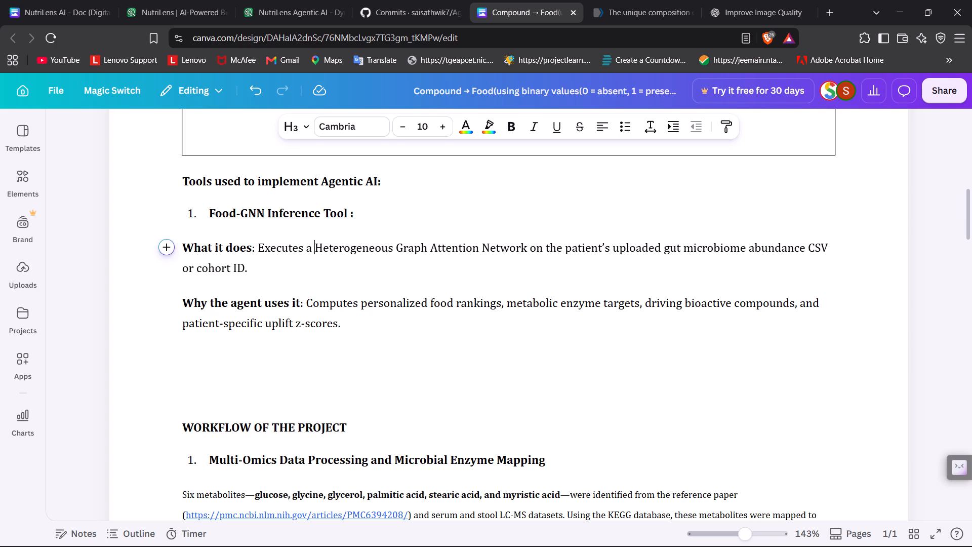
Replace "cohort" with "patient" before "ID" at the end of the Food-GNN tool's "What it does" sentence.
key(Right)
key(Right)
key(Right)
key(Right)
key(Right)
key(Right)
key(Right)
key(Right)
key(Right)
key(Right)
key(Right)
key(Right)
key(Right)
key(Right)
key(Right)
key(Right)
key(Right)
key(Right)
key(Right)
key(Right)
key(Right)
key(Right)
key(Right)
key(Right)
key(Right)
key(Right)
key(Right)
key(Right)
key(Right)
key(Right)
key(Right)
key(Right)
key(Right)
key(Right)
key(Right)
key(Right)
key(Right)
key(Right)
key(Right)
key(Right)
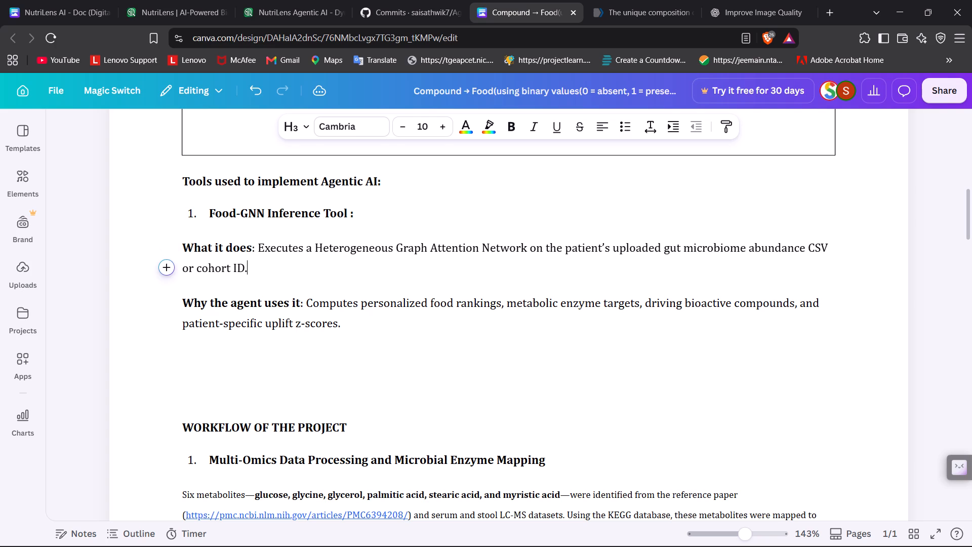
key(Left)
key(Left)
key(Left)
key(Left)
key(Left)
key(Left)
key(BackSpace)
key(BackSpace)
key(BackSpace)
key(BackSpace)
key(BackSpace)
key(BackSpace)
text(patient)
key(Right)
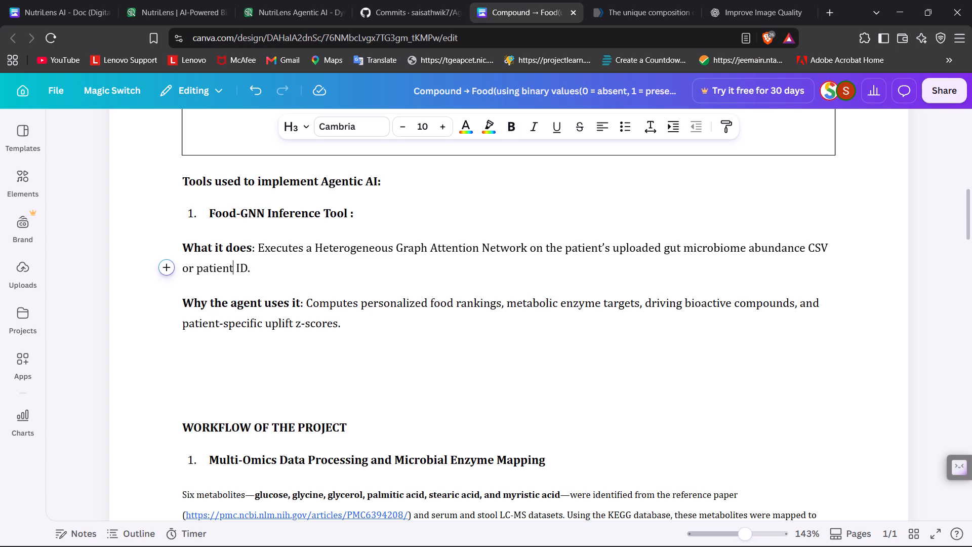
Delete "metabolic" before "enzyme targets" in the Food-GNN tool's "Why the agent uses it" sentence.
key(Down)
key(Right)
key(Right)
key(Right)
key(Right)
key(Right)
key(Right)
key(Right)
key(Right)
key(Right)
key(Right)
key(Right)
key(Right)
key(Right)
key(Right)
key(Right)
key(Right)
key(Right)
key(Right)
key(Right)
key(Right)
key(Right)
key(Right)
key(Right)
key(Right)
key(Right)
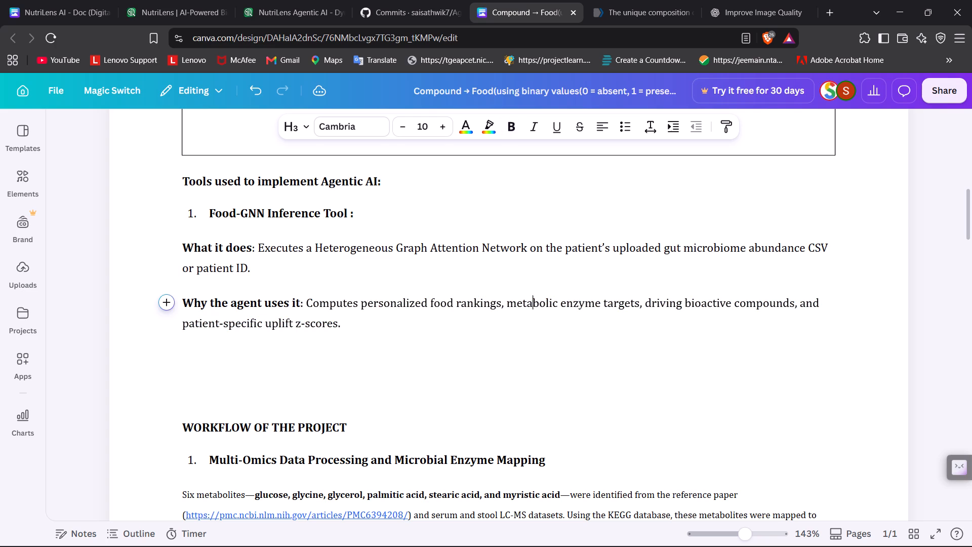
key(Right)
key(Right)
key(Right)
key(Right)
key(Right)
key(Right)
key(Right)
key(Right)
key(Right)
key(Right)
key(Right)
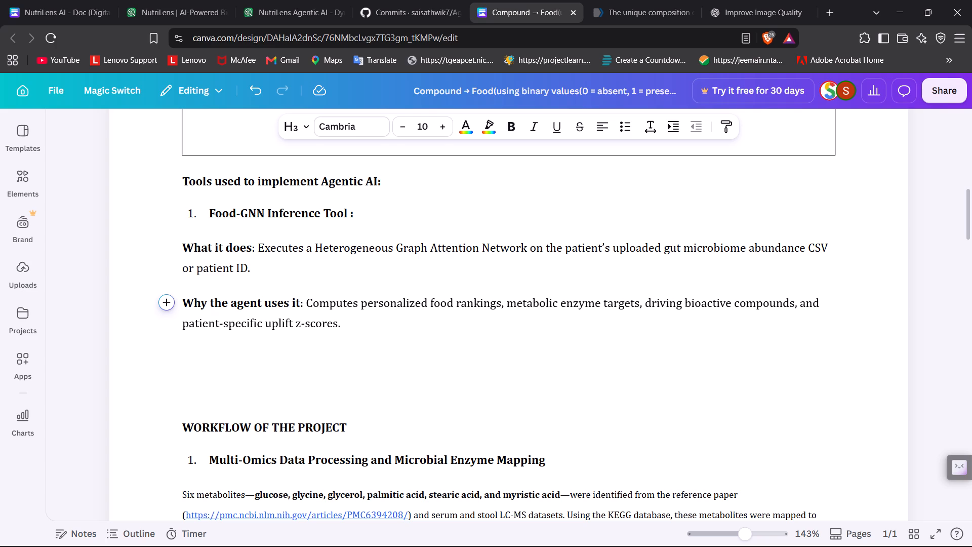
key(Right)
key(Right)
key(Right)
key(Right)
key(Right)
key(Right)
key(Right)
key(Right)
key(Right)
key(Right)
key(Right)
key(Right)
key(Right)
key(Right)
key(Right)
key(Right)
key(Right)
key(Right)
key(Right)
key(Right)
key(Right)
key(Left)
key(Left)
key(Left)
key(Left)
key(Left)
key(Left)
key(Left)
key(Left)
key(Left)
key(Left)
key(Left)
key(Left)
key(Left)
key(Left)
key(Left)
key(Left)
key(Left)
key(Left)
key(Left)
key(Left)
key(Left)
key(Left)
key(BackSpace)
key(BackSpace)
key(BackSpace)
key(BackSpace)
key(BackSpace)
key(BackSpace)
key(BackSpace)
key(BackSpace)
key(BackSpace)
key(BackSpace)
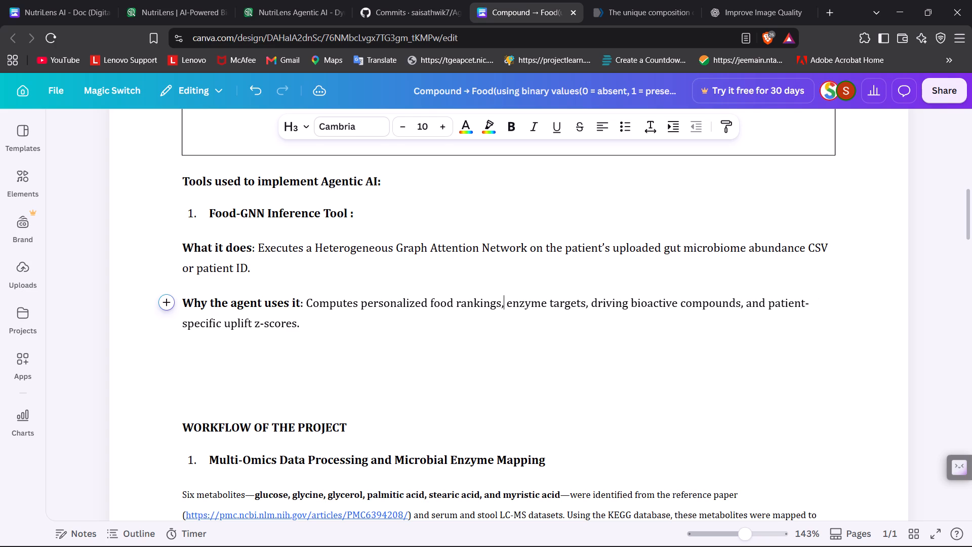
Delete "driving" before "bioactive compounds" in the Food-GNN tool's "Why the agent uses it" sentence.
key(Right)
key(Right)
key(Right)
key(Right)
key(Right)
key(Right)
key(Right)
key(Right)
key(Right)
key(Right)
key(Right)
key(Right)
key(Right)
key(Right)
key(Right)
key(Right)
key(Right)
key(Right)
key(Right)
key(Right)
key(Right)
key(Right)
key(Left)
key(BackSpace)
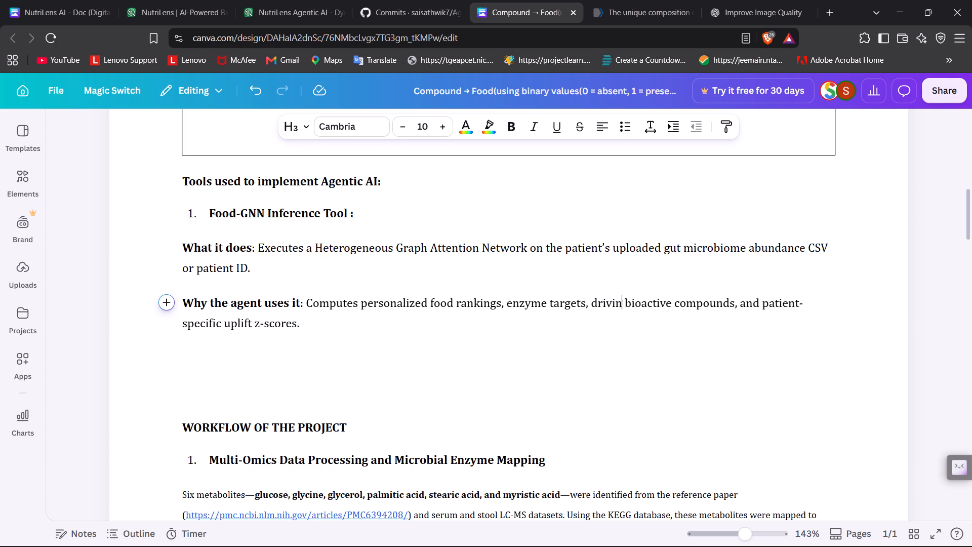
key(BackSpace)
key(BackSpace)
key(BackSpace)
key(BackSpace)
key(BackSpace)
key(BackSpace)
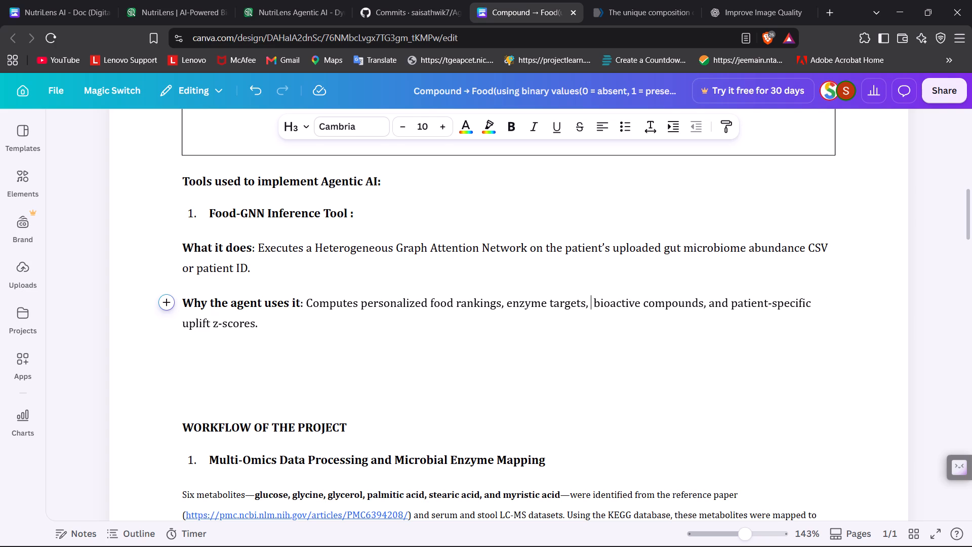
key(BackSpace)
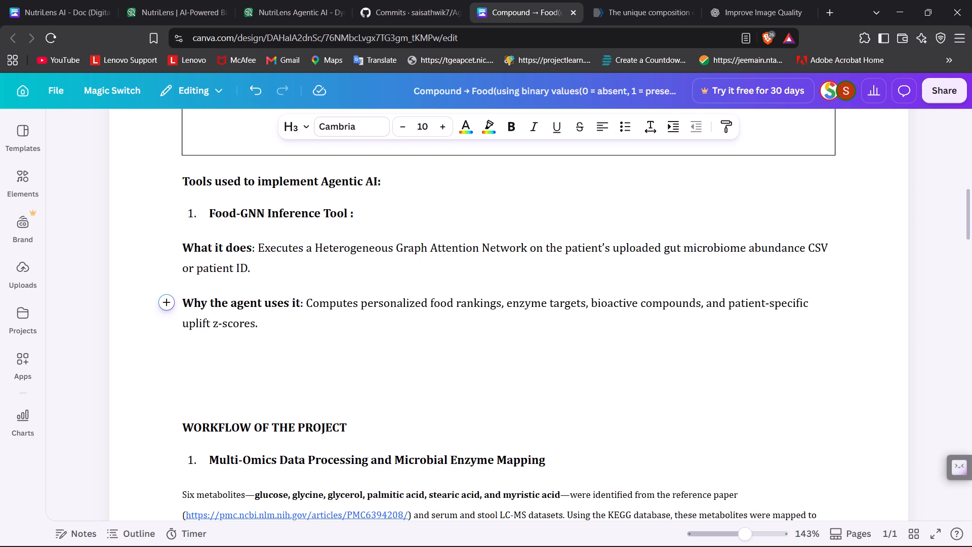
Insert "food" between "bioactive" and "compounds" in the same "Why the agent uses it" sentence.
key(Right)
key(Right)
key(Right)
key(Right)
key(Right)
key(Right)
key(Right)
key(Right)
key(Right)
key(Right)
key(space)
text(food)
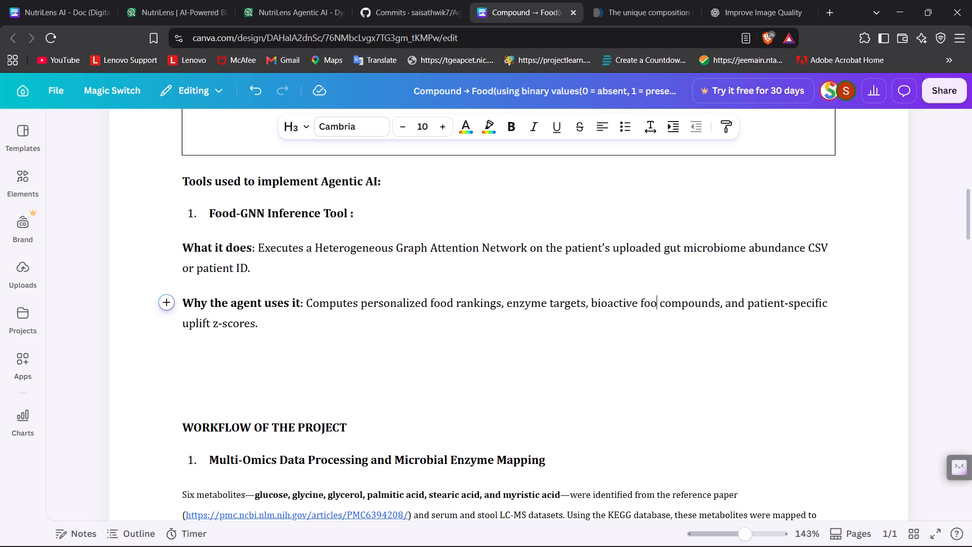
key(Left)
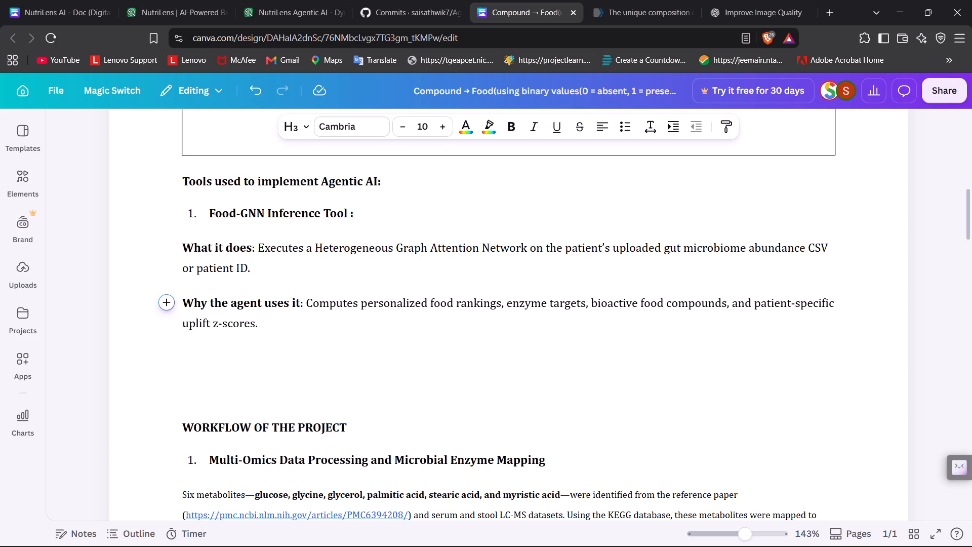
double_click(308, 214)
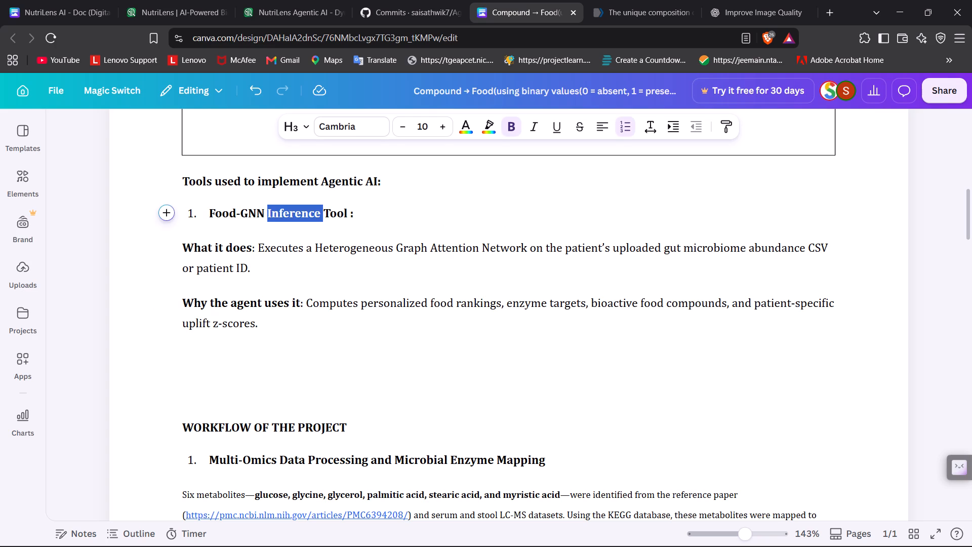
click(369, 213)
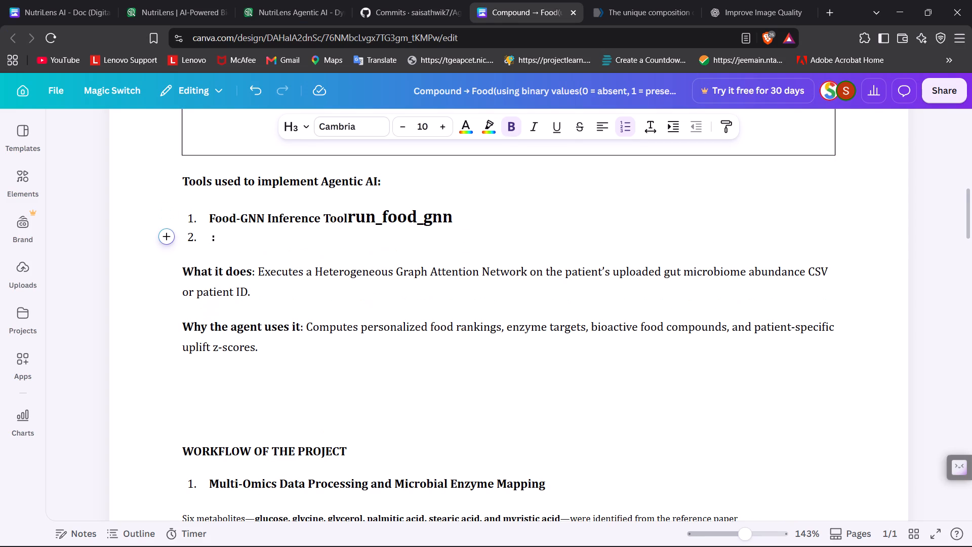
Delete the colon that followed "Food-GNN Inference Tool" together with the extra second list item holding it.
key(BackSpace)
key(Right)
key(BackSpace)
key(Right)
key(BackSpace)
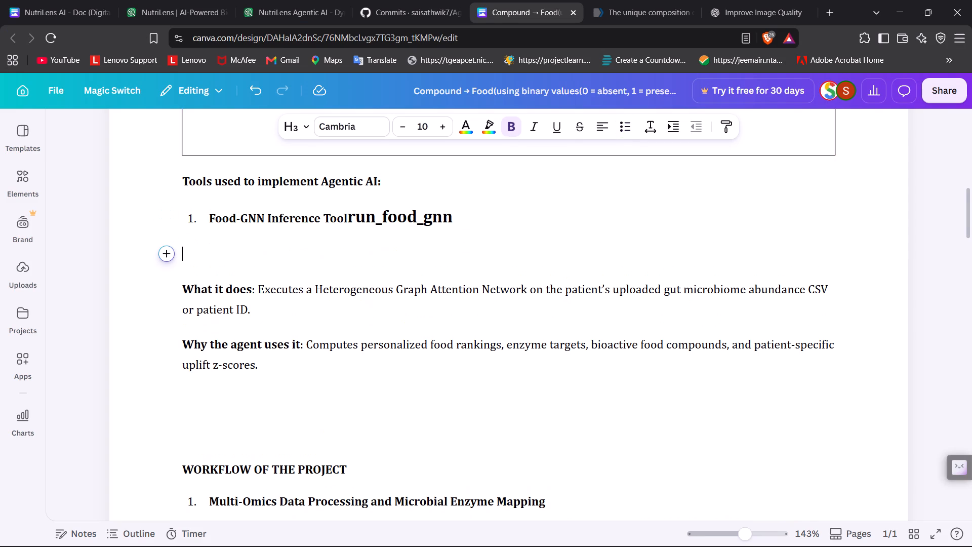
key(BackSpace)
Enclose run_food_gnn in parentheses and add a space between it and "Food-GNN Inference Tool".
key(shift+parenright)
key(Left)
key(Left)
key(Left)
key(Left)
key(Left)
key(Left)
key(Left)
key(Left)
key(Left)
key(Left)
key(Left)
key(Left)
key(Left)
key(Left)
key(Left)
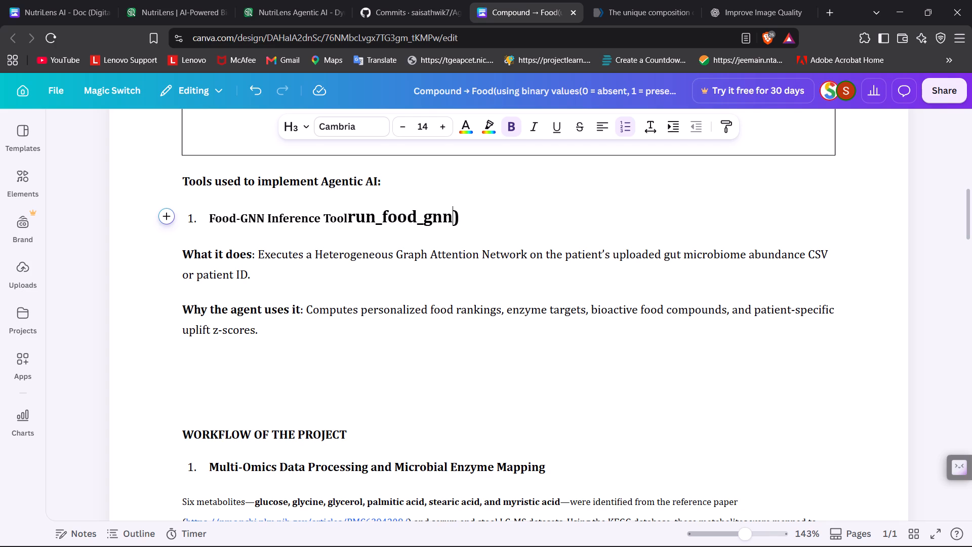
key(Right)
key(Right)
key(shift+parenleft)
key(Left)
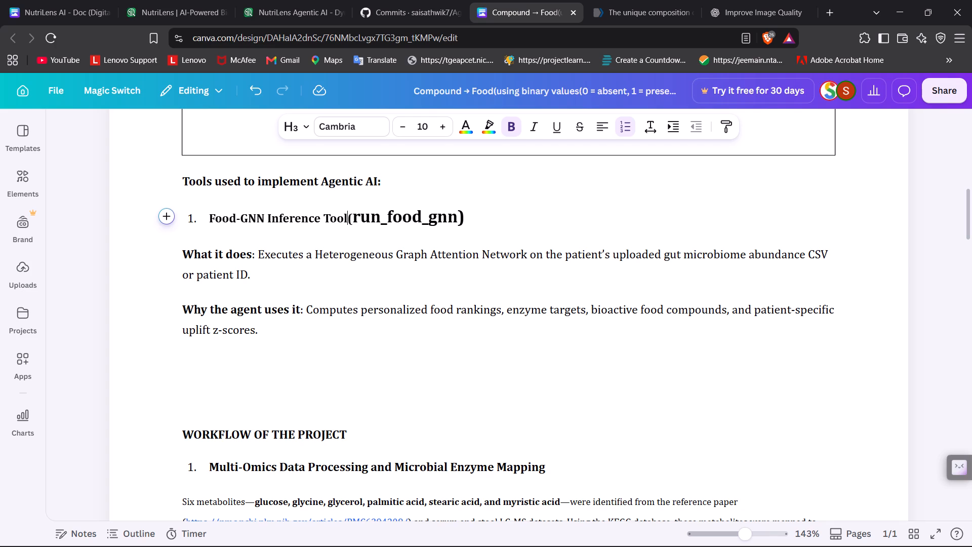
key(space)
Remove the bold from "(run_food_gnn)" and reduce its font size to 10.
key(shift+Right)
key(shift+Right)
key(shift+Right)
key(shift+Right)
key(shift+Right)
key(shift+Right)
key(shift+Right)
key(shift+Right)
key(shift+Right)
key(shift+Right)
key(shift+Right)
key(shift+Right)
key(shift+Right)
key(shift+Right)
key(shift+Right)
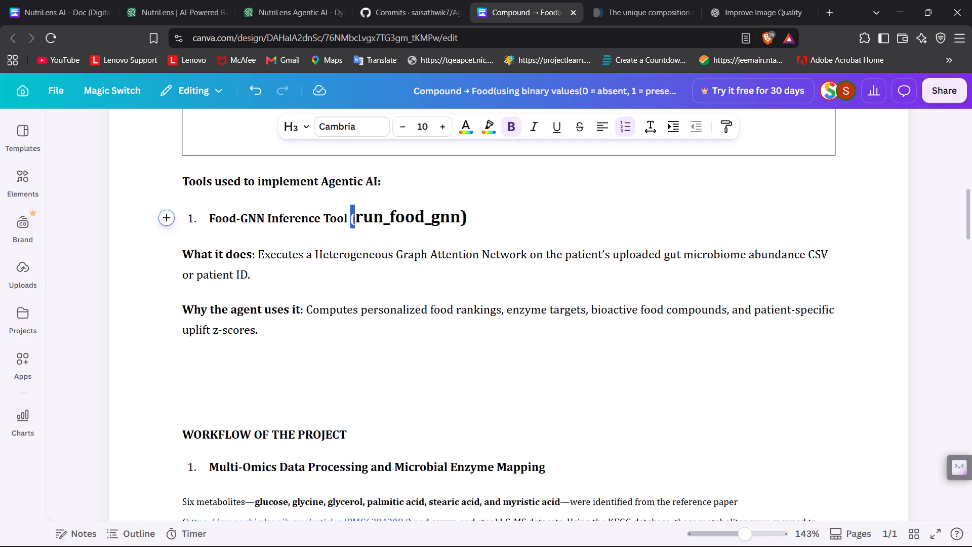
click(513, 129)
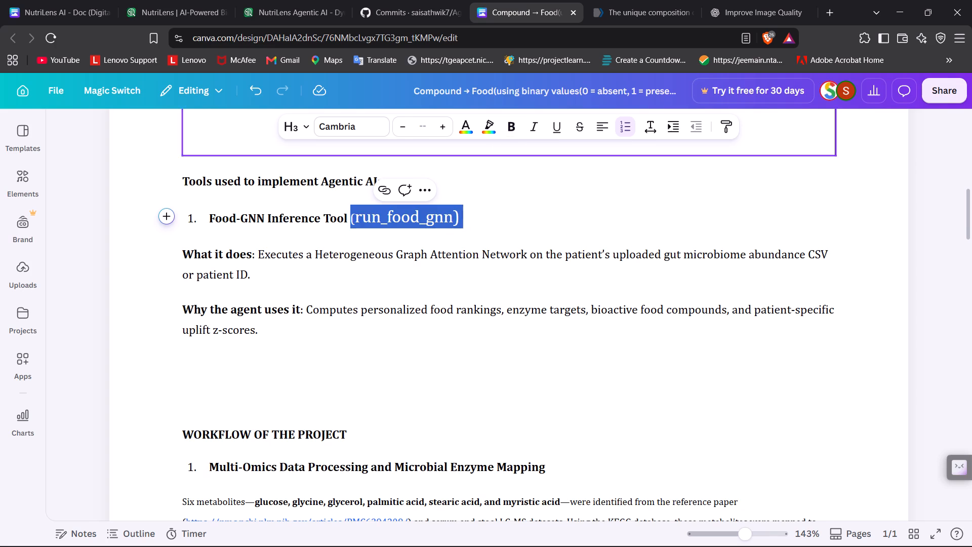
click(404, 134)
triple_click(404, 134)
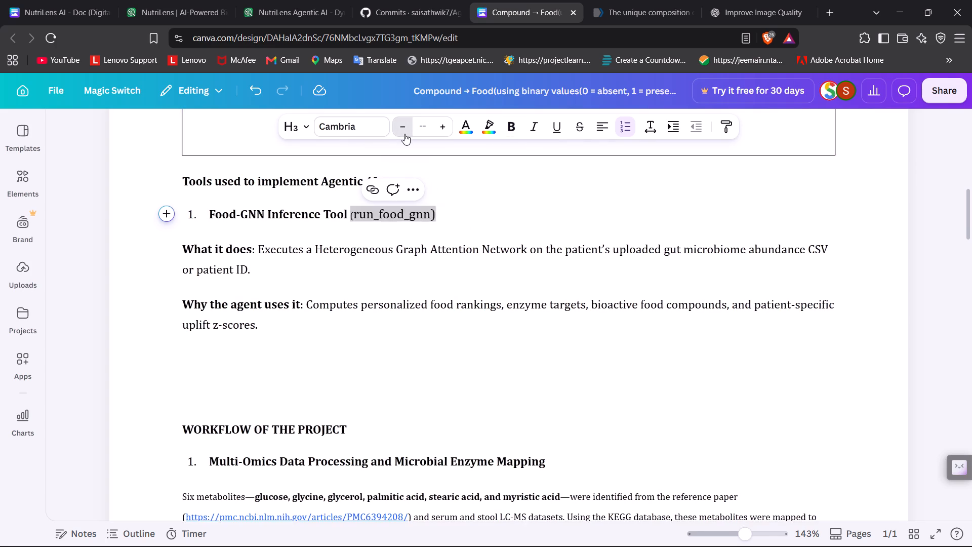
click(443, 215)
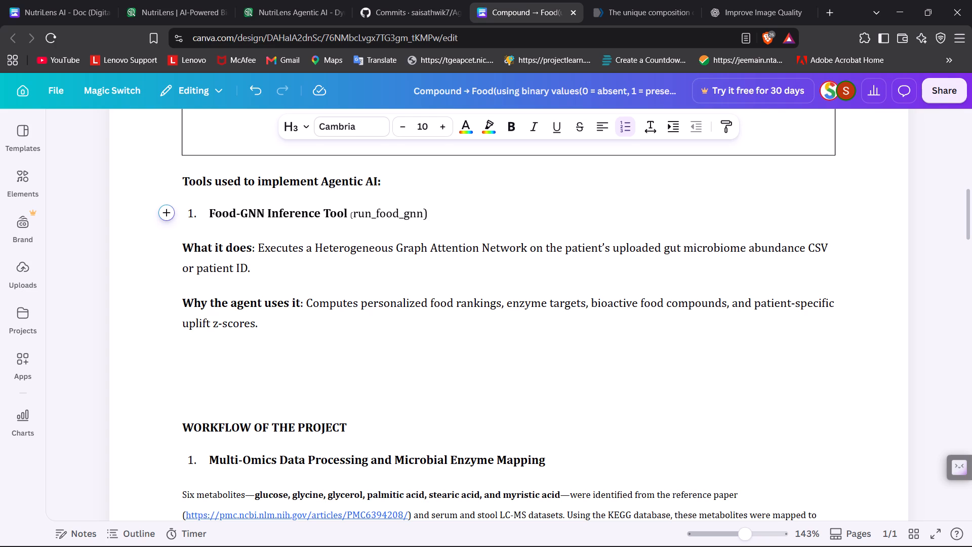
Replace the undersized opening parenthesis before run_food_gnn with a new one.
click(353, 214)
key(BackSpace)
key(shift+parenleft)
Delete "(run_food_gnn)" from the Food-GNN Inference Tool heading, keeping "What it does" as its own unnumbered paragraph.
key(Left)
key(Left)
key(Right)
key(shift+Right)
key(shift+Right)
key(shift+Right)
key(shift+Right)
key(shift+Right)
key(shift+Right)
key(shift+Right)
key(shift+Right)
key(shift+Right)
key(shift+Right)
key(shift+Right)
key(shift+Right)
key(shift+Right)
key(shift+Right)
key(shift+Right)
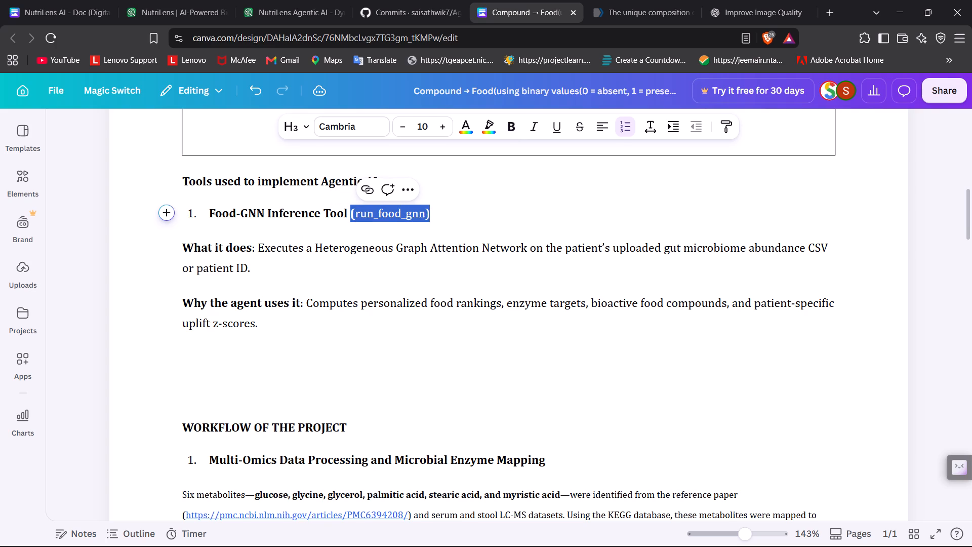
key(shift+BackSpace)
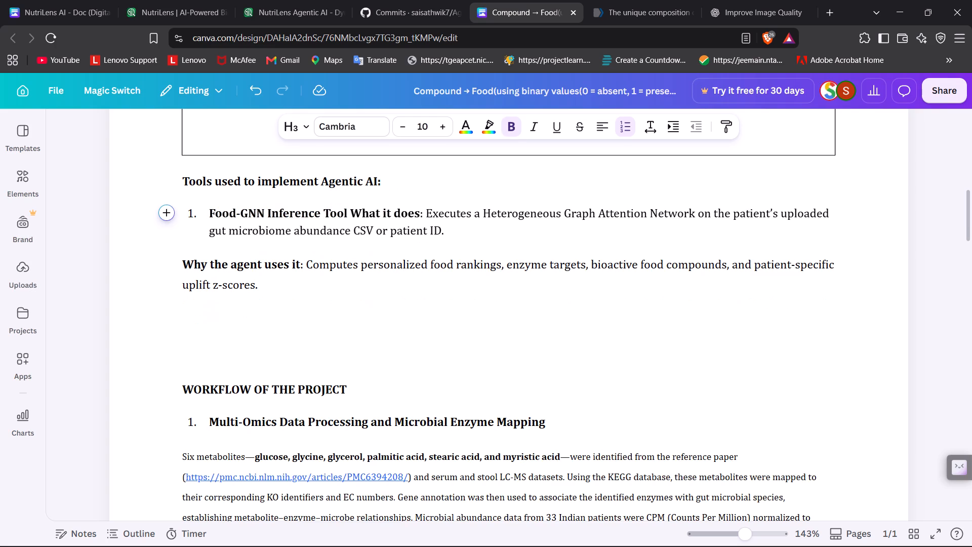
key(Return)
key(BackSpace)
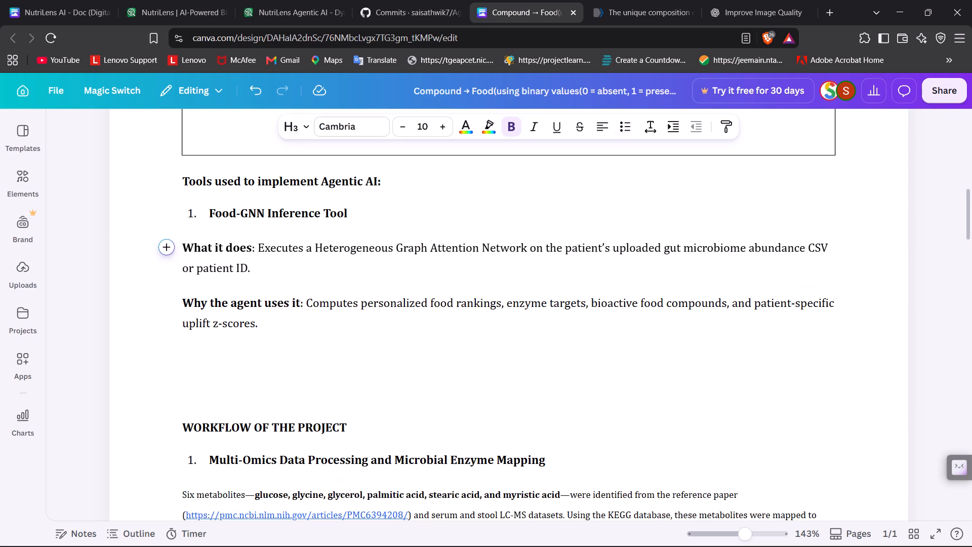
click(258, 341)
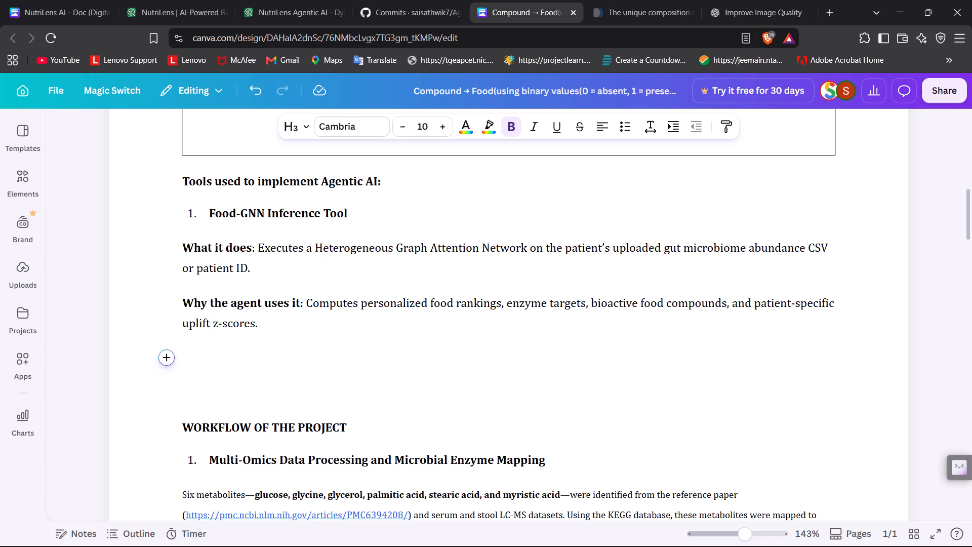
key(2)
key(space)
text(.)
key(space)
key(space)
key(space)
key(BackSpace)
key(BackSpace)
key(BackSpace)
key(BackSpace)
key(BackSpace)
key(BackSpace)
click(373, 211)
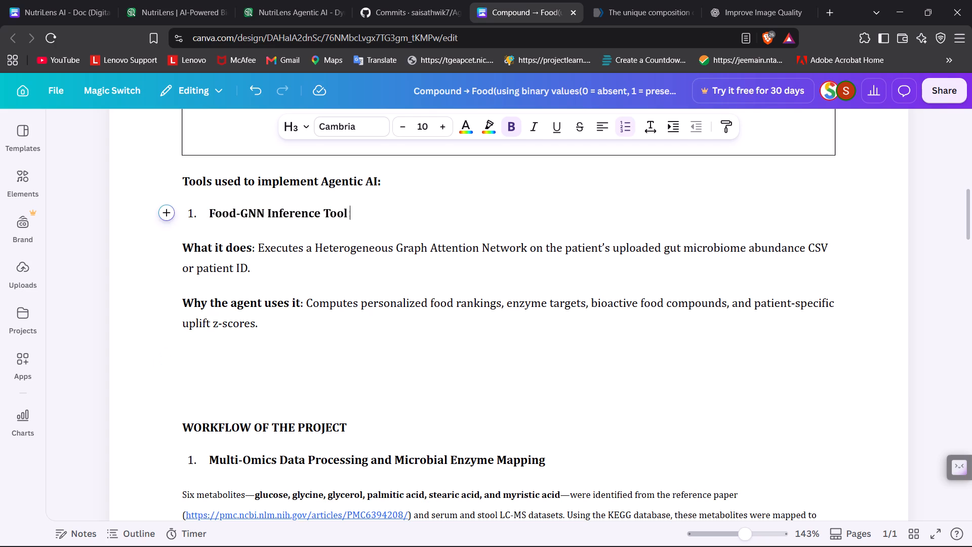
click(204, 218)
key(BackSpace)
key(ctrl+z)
Indent the "What it does" paragraph under the Food-GNN Inference Tool heading.
key(Down)
key(Down)
key(Left)
key(Up)
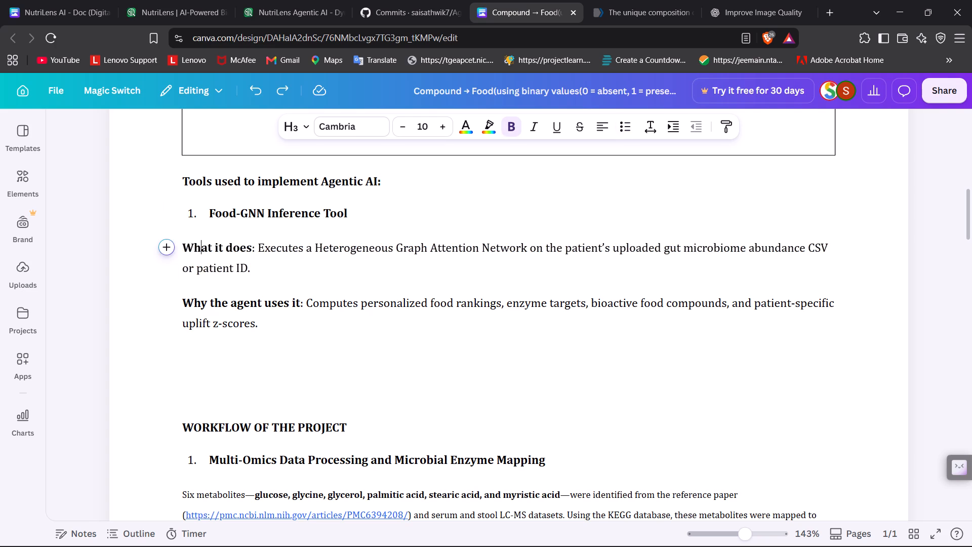
key(Left)
key(Left)
key(Tab)
key(Tab)
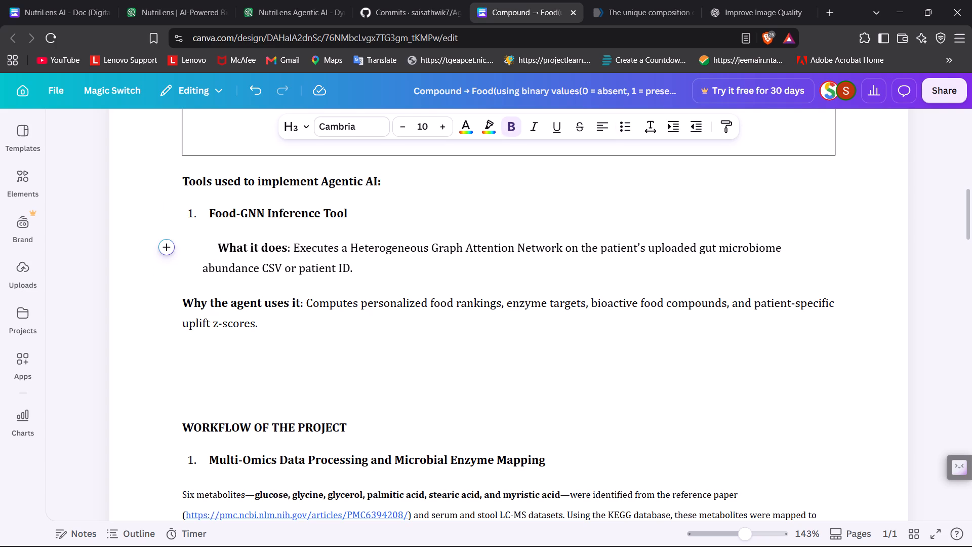
Remove the extra first-line indent from the "What it does" paragraph under Food-GNN Inference Tool.
key(BackSpace)
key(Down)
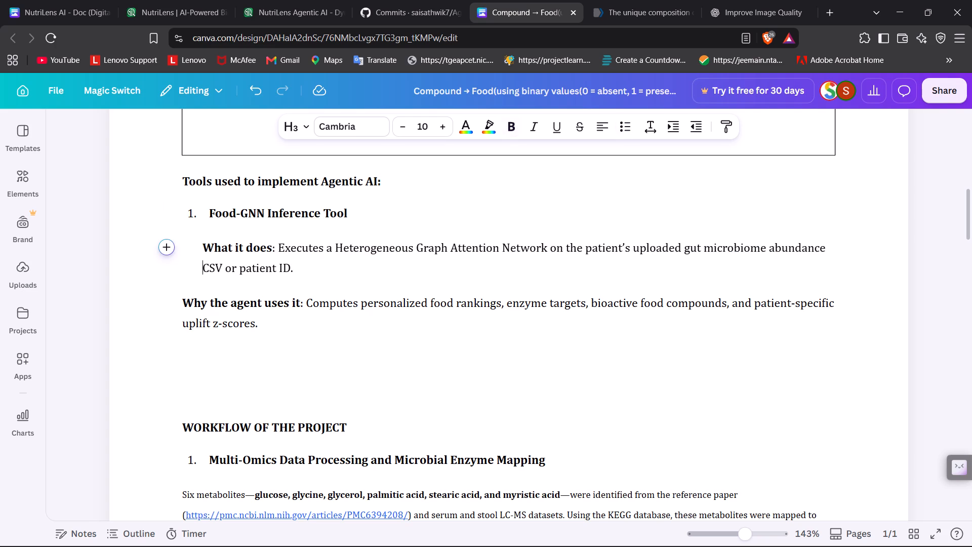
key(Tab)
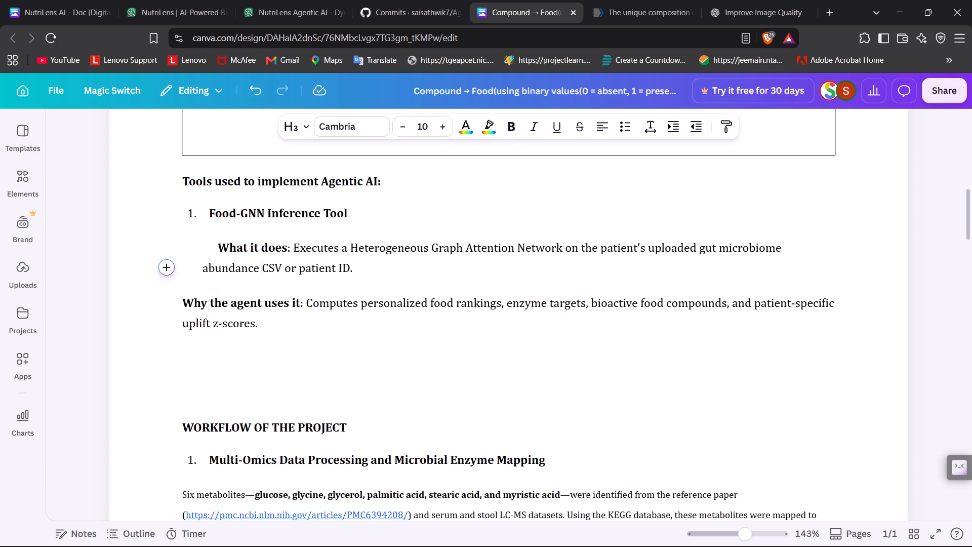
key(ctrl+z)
Indent the whole "Why the agent uses it" paragraph to align with the "What it does" paragraph above it.
key(Down)
key(Left)
key(Left)
key(Tab)
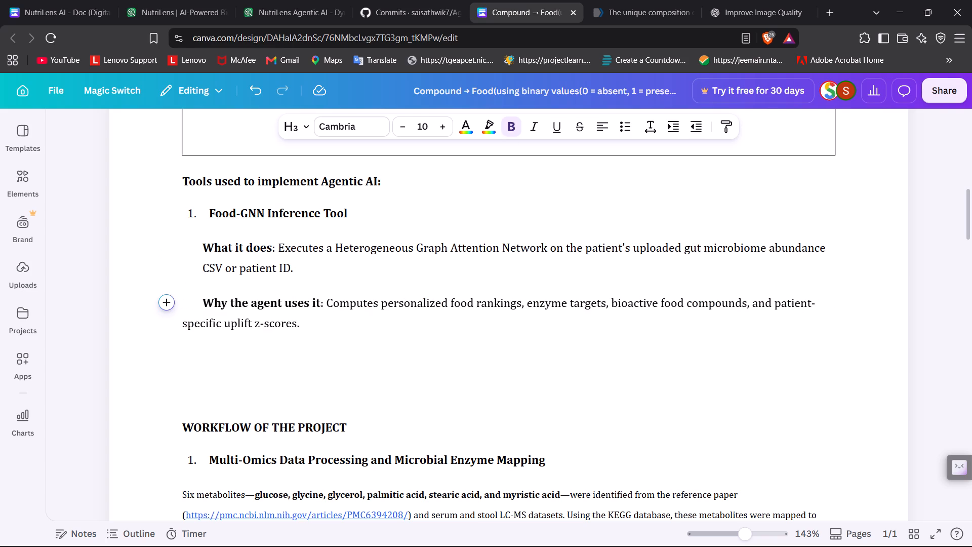
key(Tab)
key(BackSpace)
key(Down)
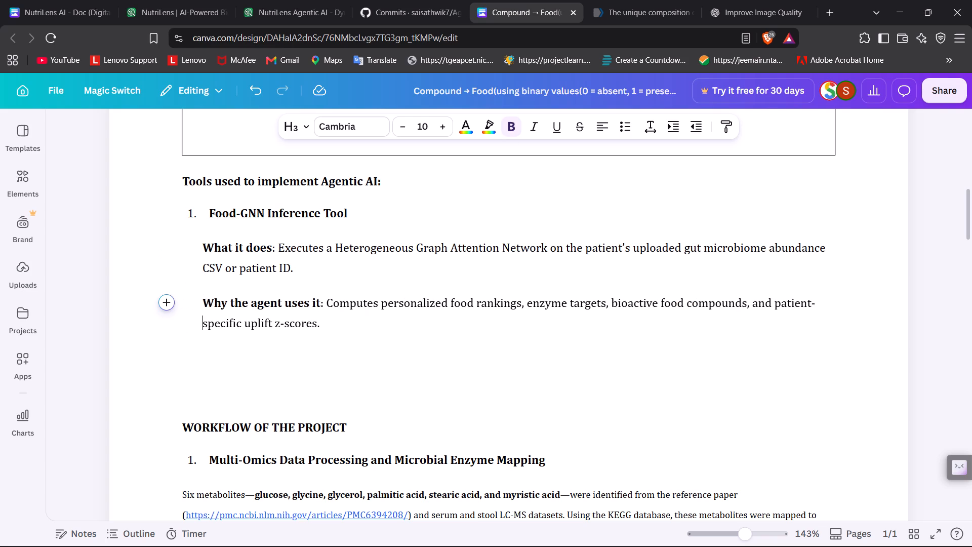
key(Down)
text(2.)
key(space)
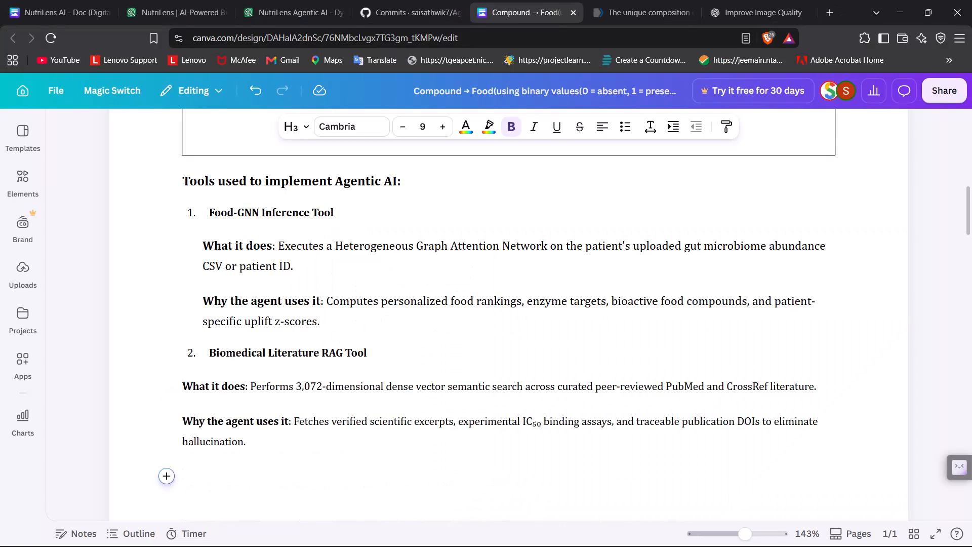
Indent both explanation paragraphs under the Biomedical Literature RAG Tool heading.
scroll(719, 284, down, 1)
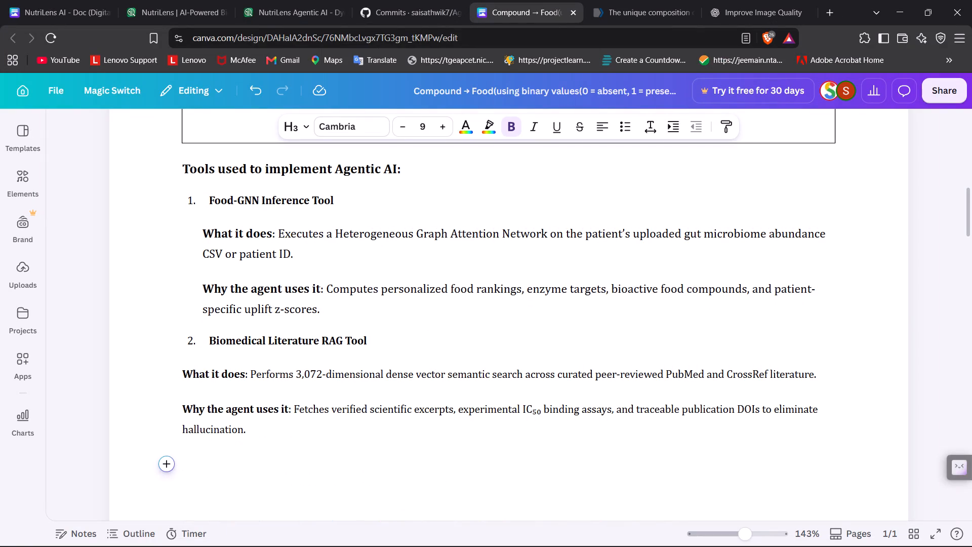
drag(251, 440, 155, 374)
key(Tab)
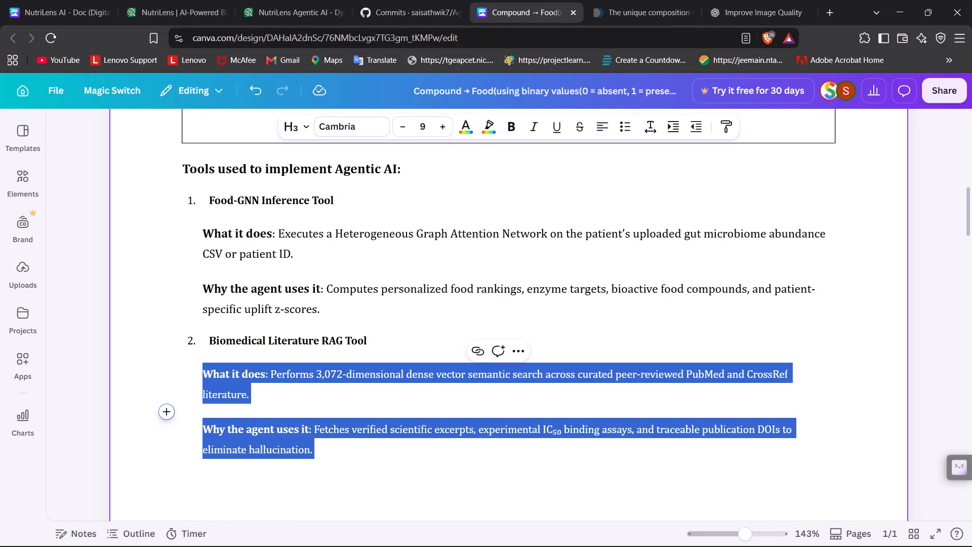
click(366, 338)
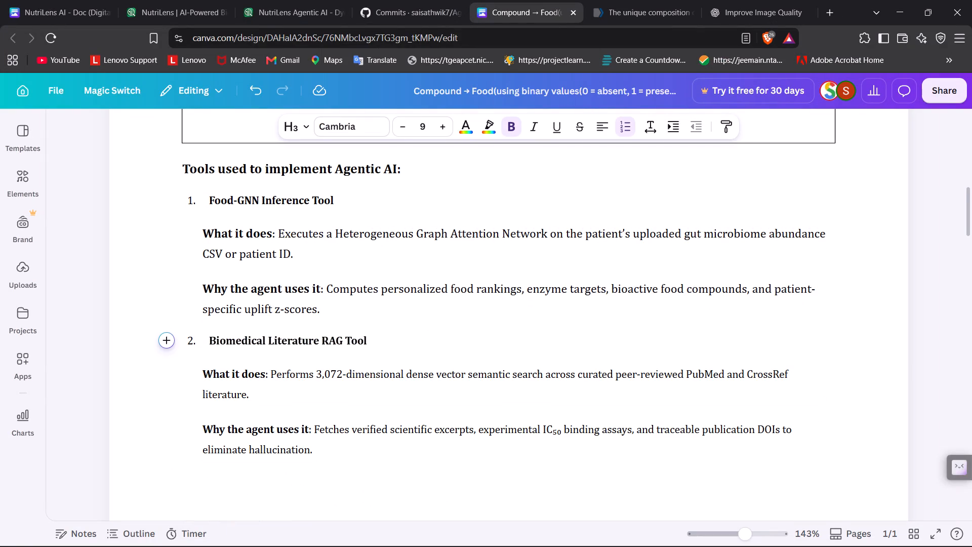
click(419, 330)
Delete "curated peer-reviewed" from the Biomedical Literature RAG Tool's "What it does" paragraph so it reads "across PubMed and CrossRef literature".
scroll(385, 398, down, 1)
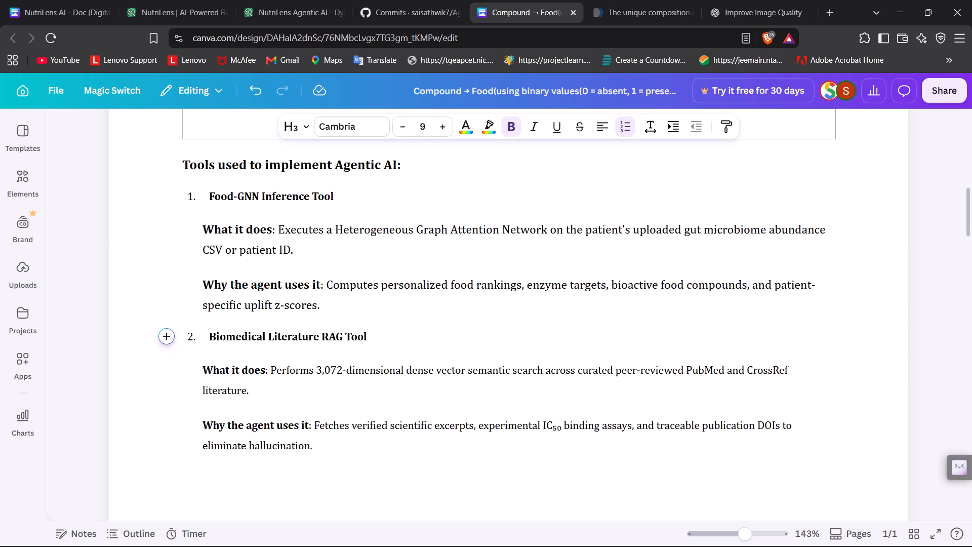
scroll(385, 398, down, 1)
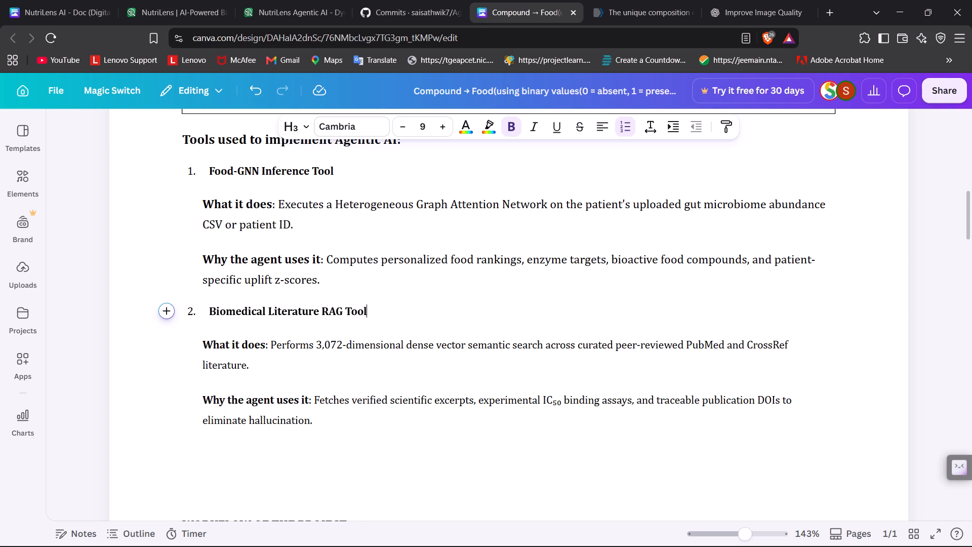
scroll(527, 383, down, 1)
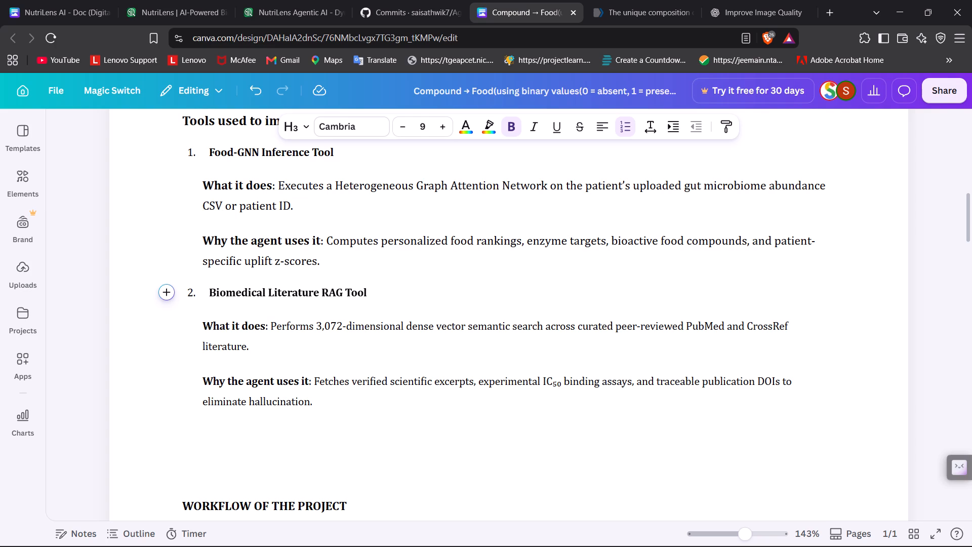
click(609, 326)
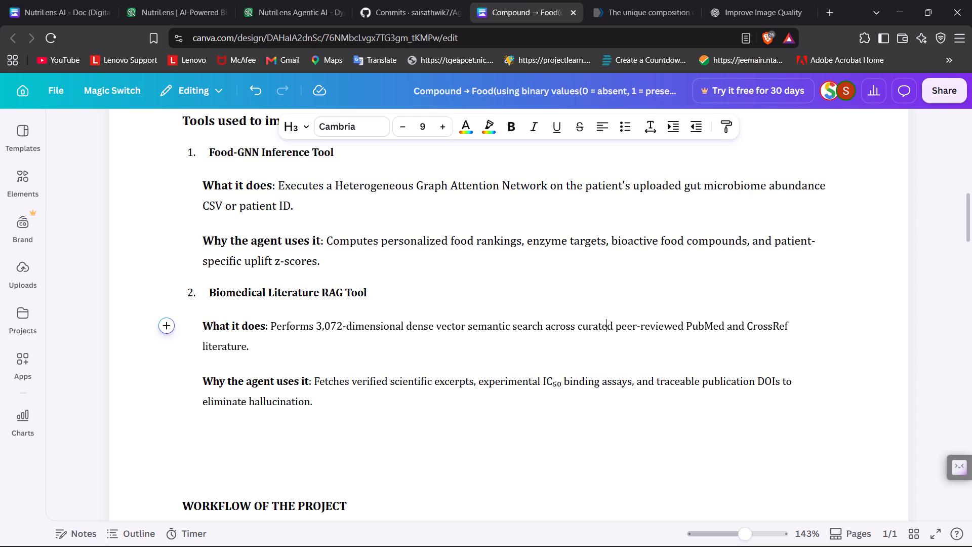
click(686, 326)
key(BackSpace)
key(BackSpace)
key(BackSpace)
key(BackSpace)
key(BackSpace)
key(BackSpace)
key(BackSpace)
key(BackSpace)
key(BackSpace)
key(BackSpace)
key(BackSpace)
key(BackSpace)
key(BackSpace)
key(BackSpace)
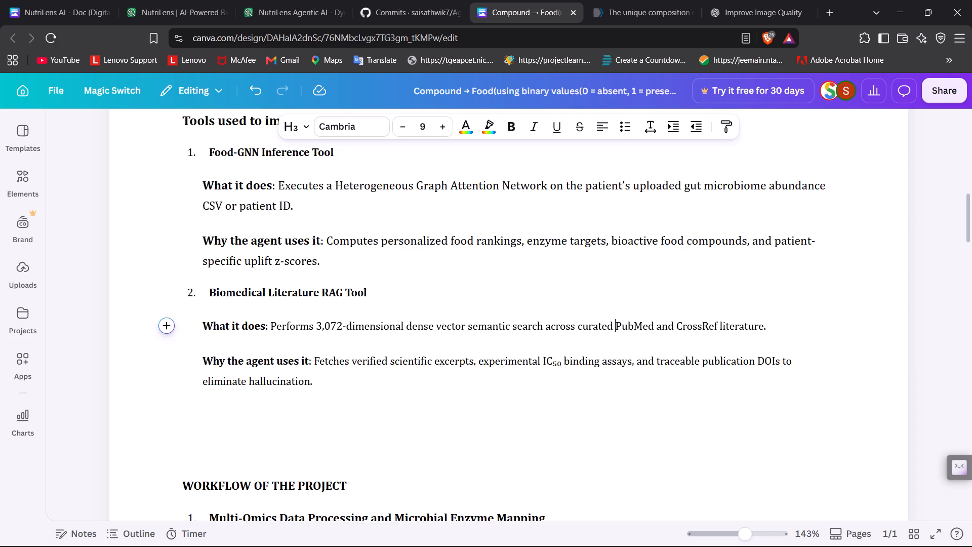
key(BackSpace)
key(BackSpace)
key(BackSpace)
key(BackSpace)
key(BackSpace)
key(BackSpace)
key(BackSpace)
key(BackSpace)
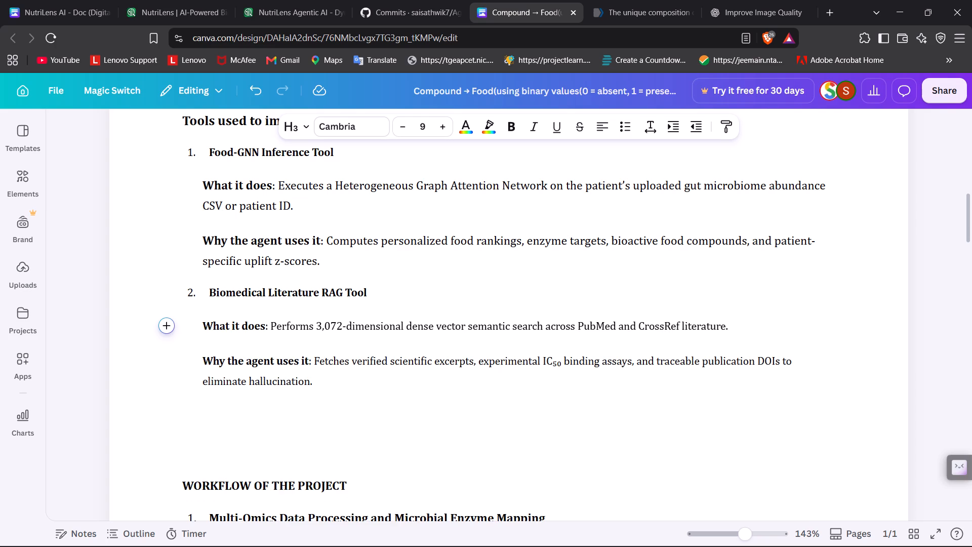
key(BackSpace)
key(space)
Add "Data" after "literature" in the Biomedical Literature RAG Tool's "What it does" paragraph so it ends "CrossRef literature Data.".
key(Right)
key(Right)
key(Right)
key(Right)
key(Right)
key(Right)
key(Right)
key(Right)
key(Right)
key(Right)
key(Right)
key(Right)
key(Right)
key(Right)
key(Right)
key(Right)
key(Right)
key(Right)
key(Right)
key(Right)
key(Right)
key(Right)
key(Right)
key(Right)
key(Right)
key(BackSpace)
key(space)
text(Data)
key(period)
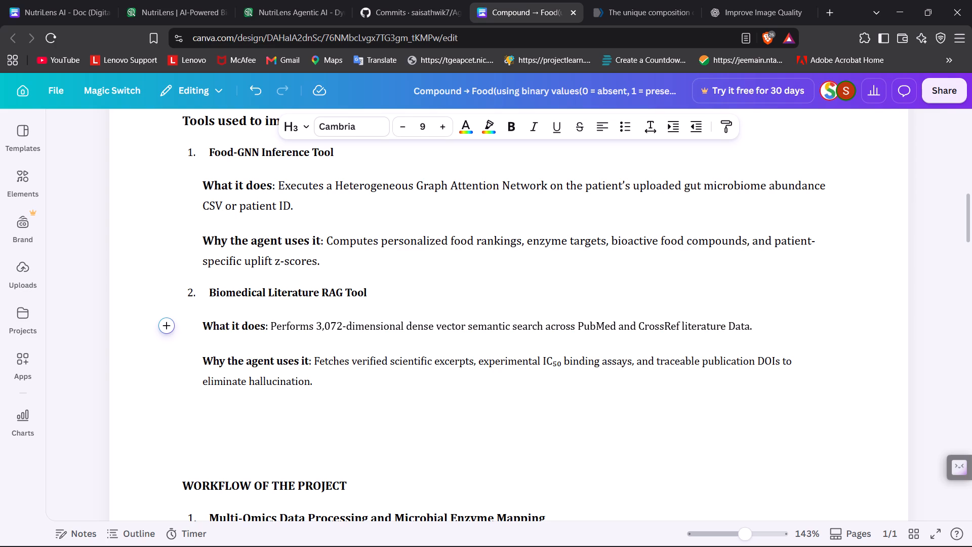
Review the "Tools used to implement Agentic AI" section and its transition into the WORKFLOW OF THE PROJECT section.
click(697, 381)
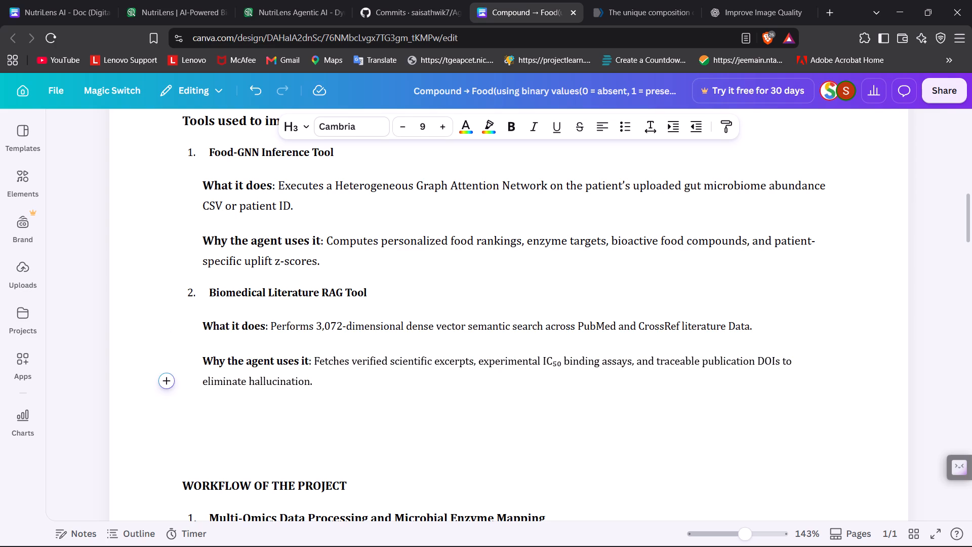
scroll(697, 381, down, 1)
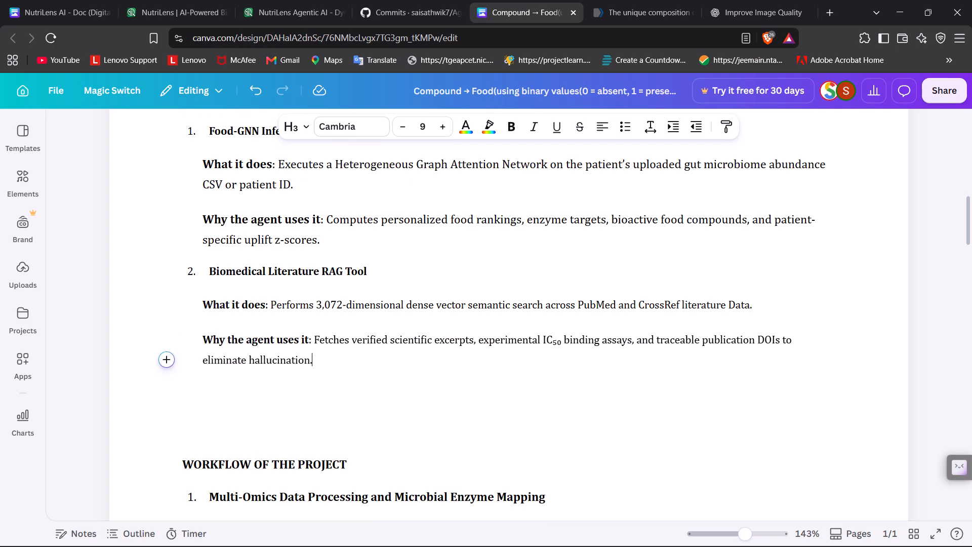
scroll(630, 336, down, 1)
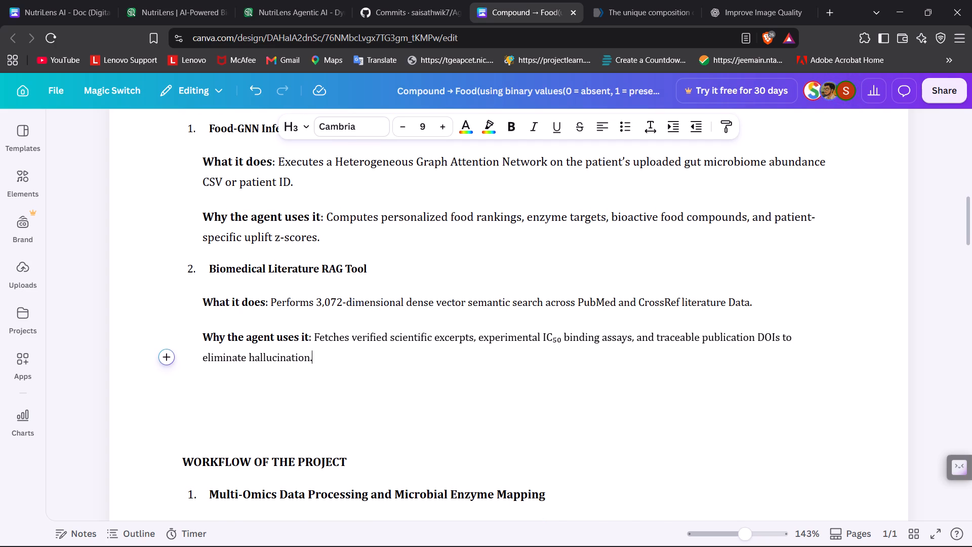
scroll(630, 336, down, 3)
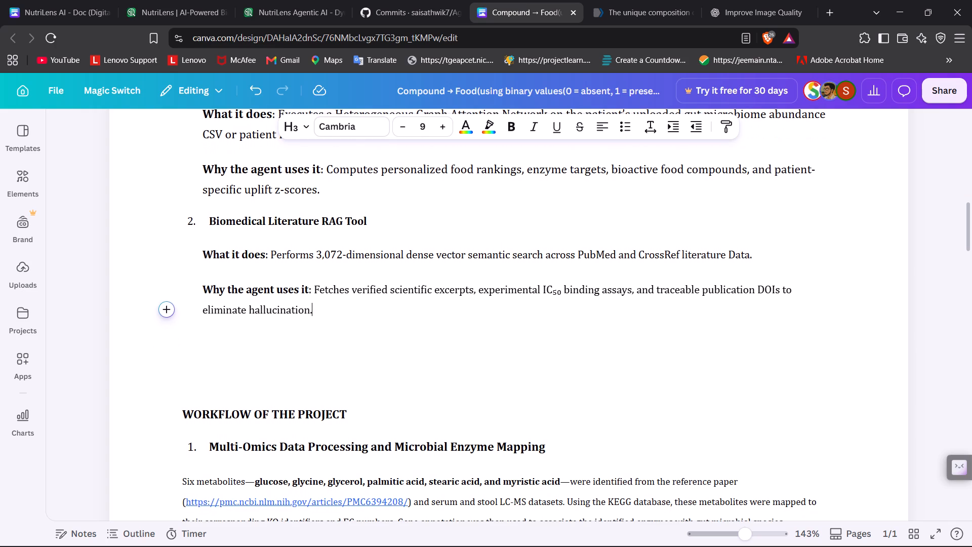
scroll(630, 336, down, 1)
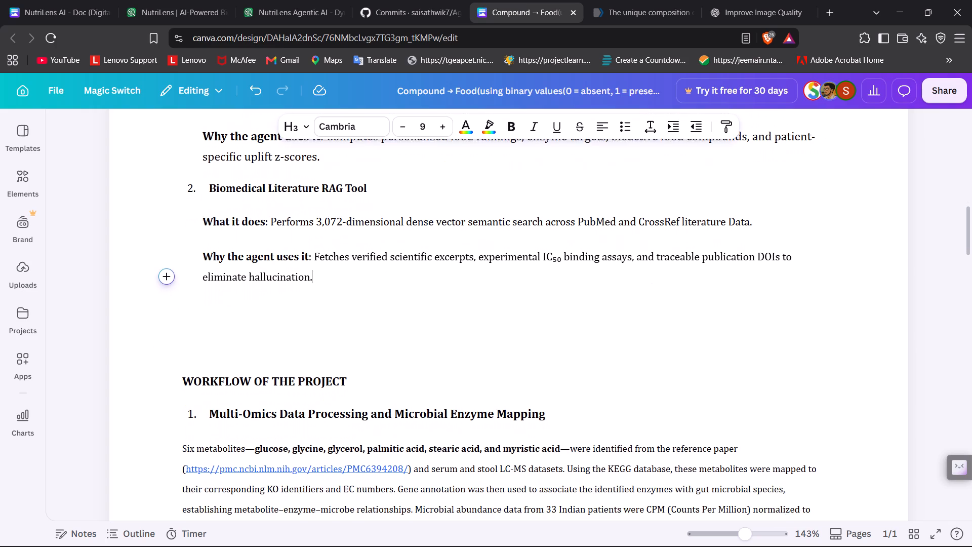
scroll(630, 336, down, 1)
scroll(542, 290, up, 1)
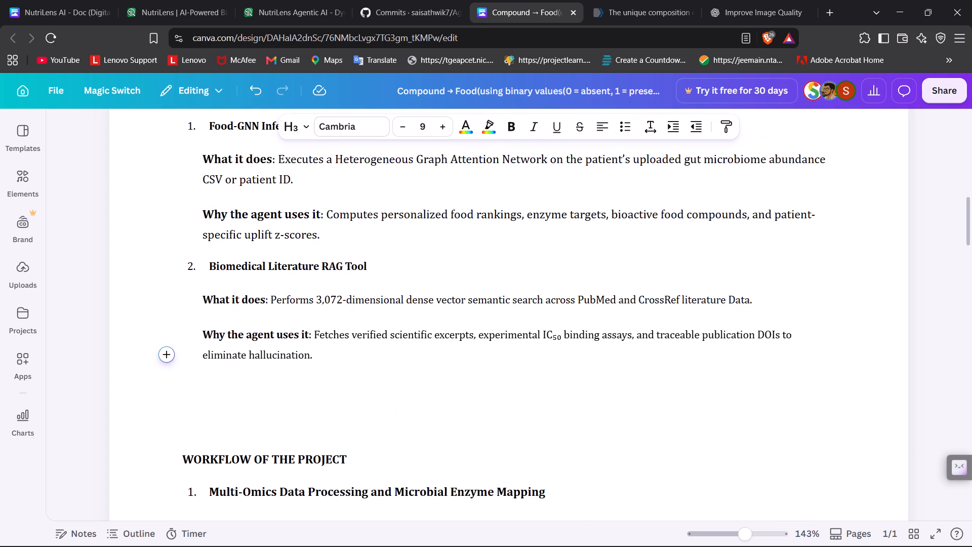
scroll(323, 171, up, 1)
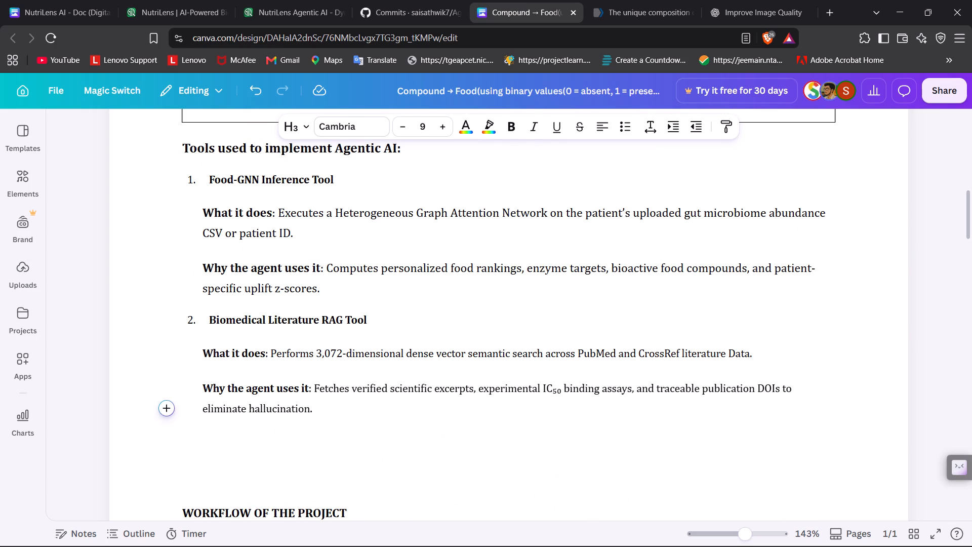
scroll(297, 317, down, 1)
scroll(297, 317, up, 1)
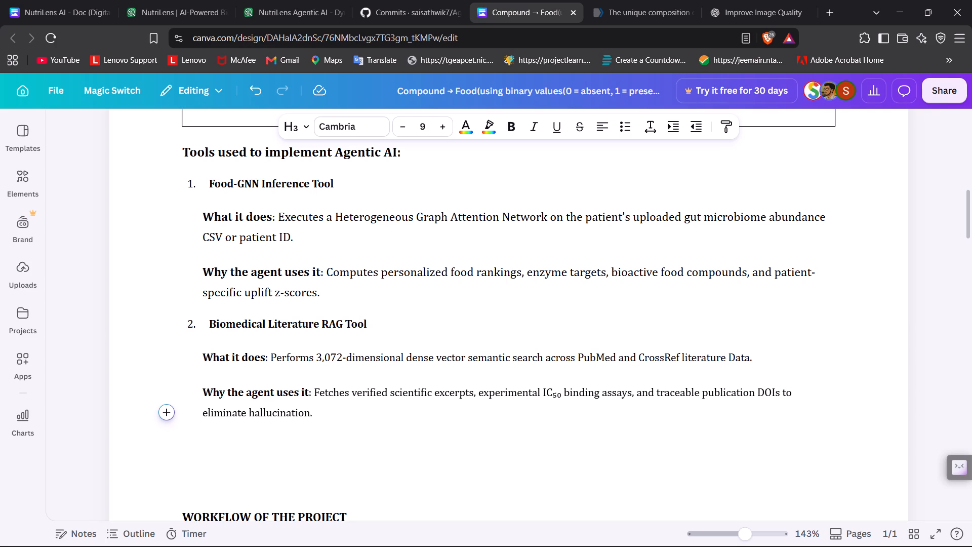
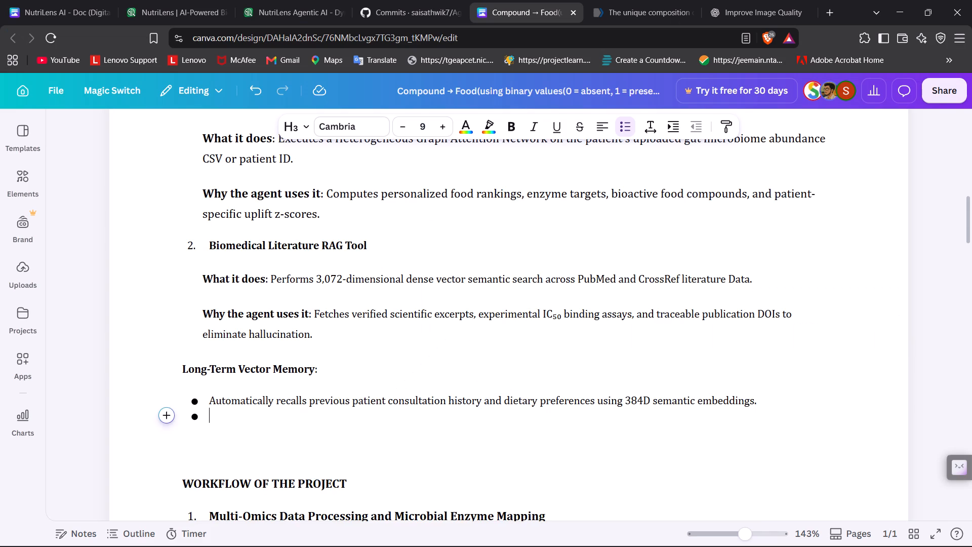
key(BackSpace)
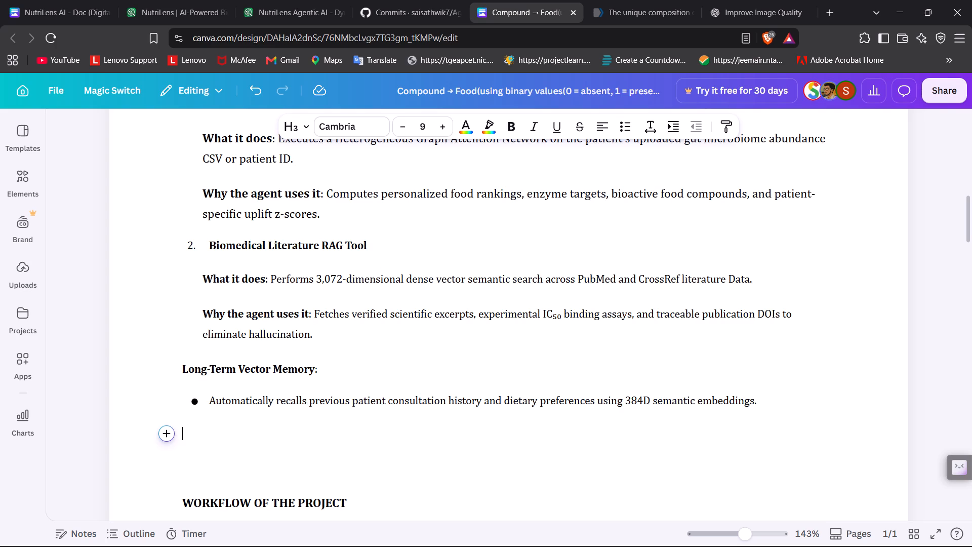
Review the document from the Aim and Key Concepts sections through the ReAct diagram to the Agentic AI tools list.
scroll(246, 389, up, 3)
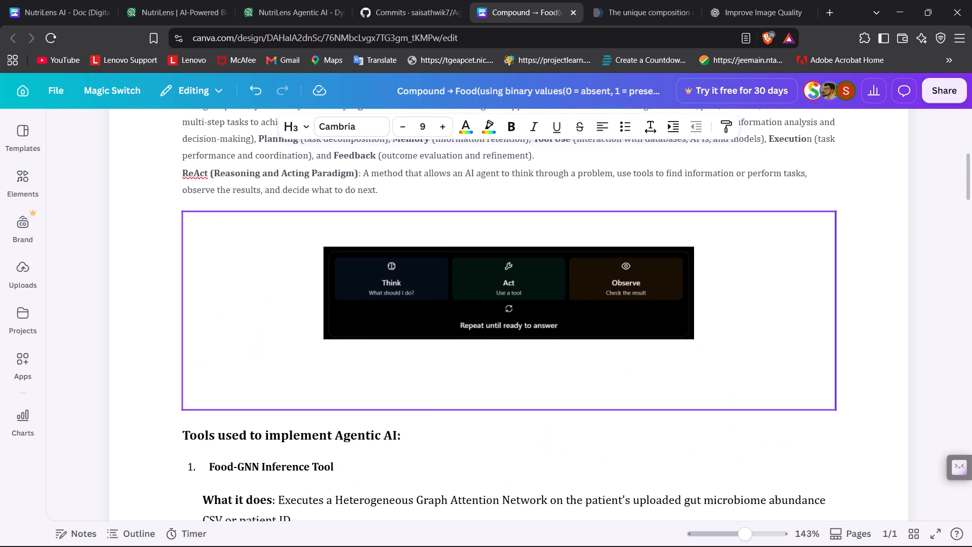
scroll(246, 389, up, 1)
scroll(246, 389, down, 1)
scroll(246, 389, up, 4)
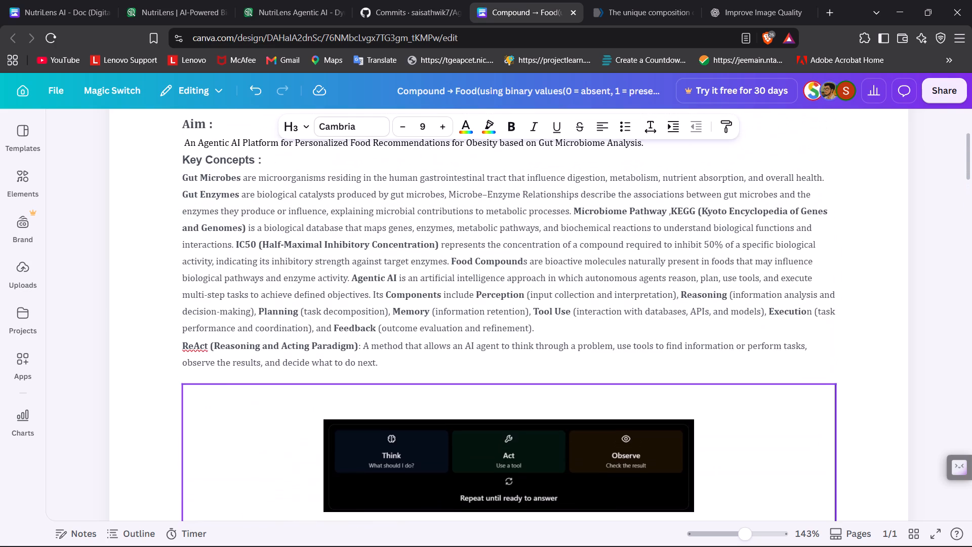
scroll(246, 389, up, 1)
scroll(246, 389, down, 2)
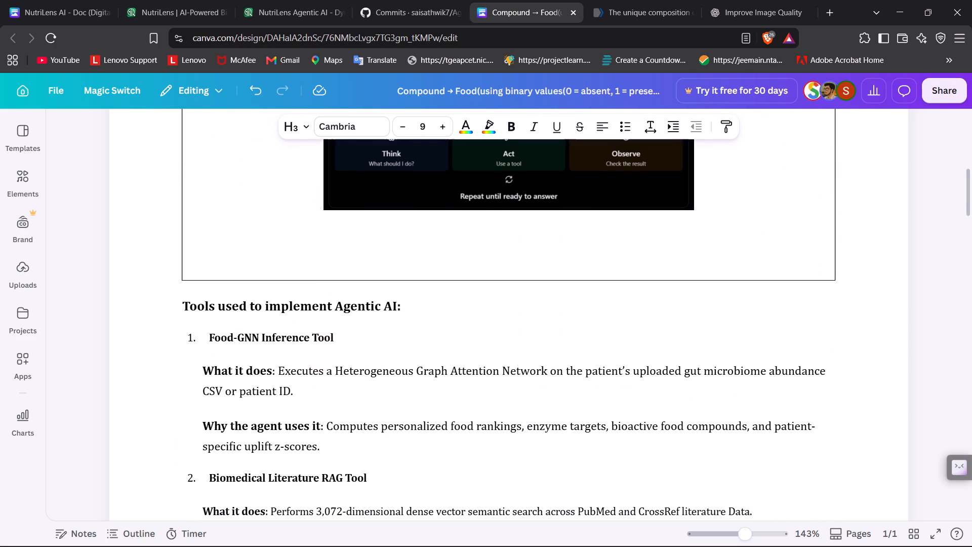
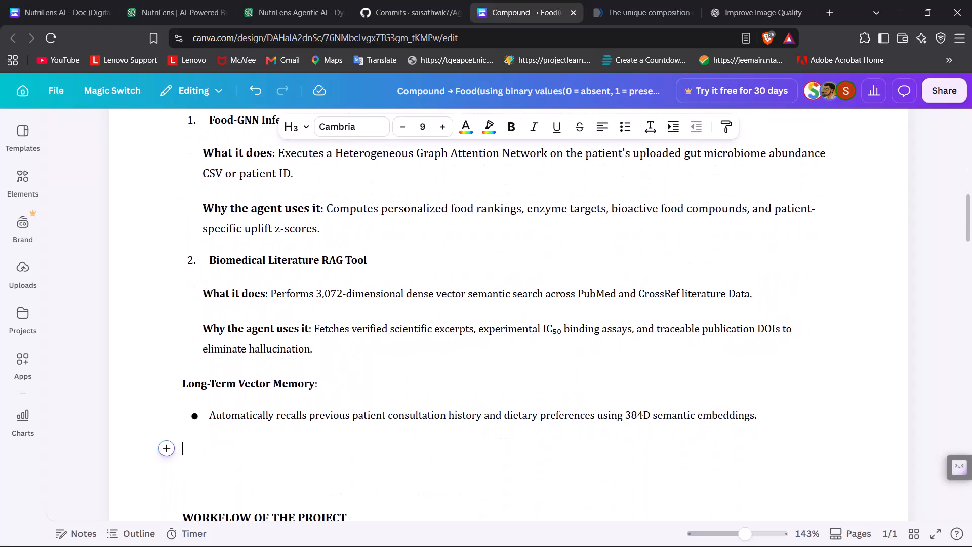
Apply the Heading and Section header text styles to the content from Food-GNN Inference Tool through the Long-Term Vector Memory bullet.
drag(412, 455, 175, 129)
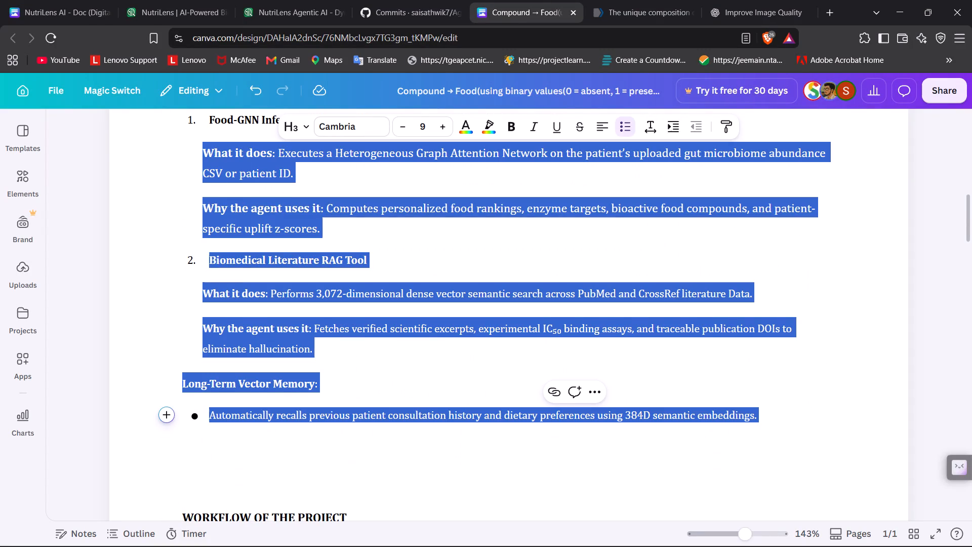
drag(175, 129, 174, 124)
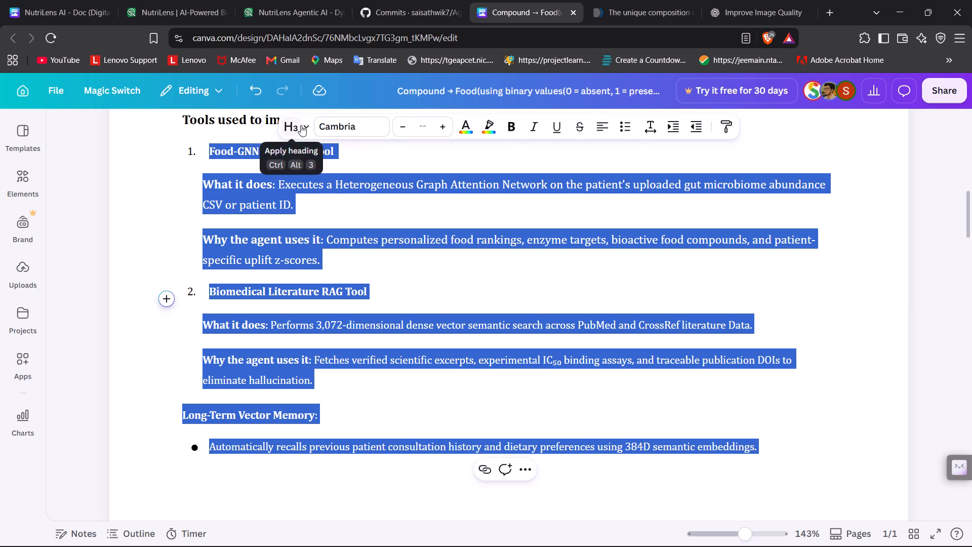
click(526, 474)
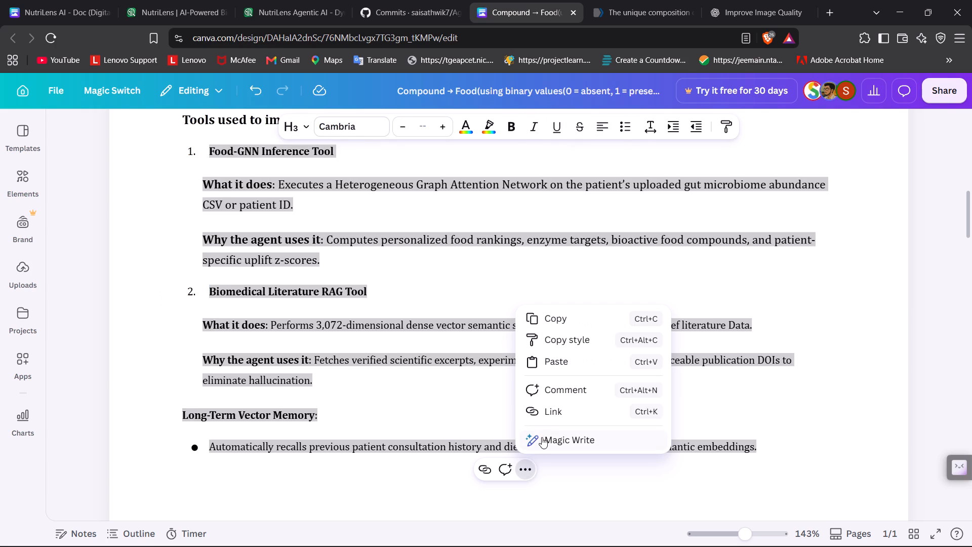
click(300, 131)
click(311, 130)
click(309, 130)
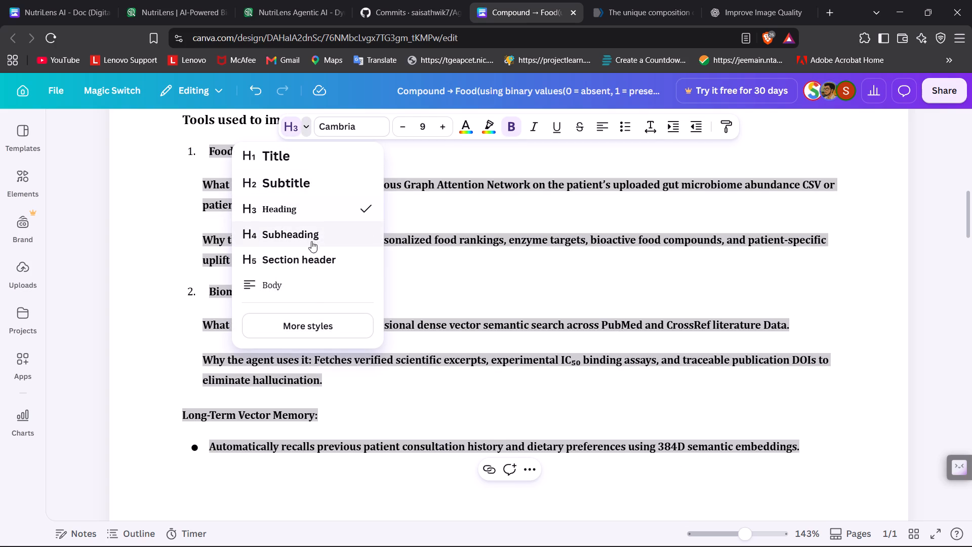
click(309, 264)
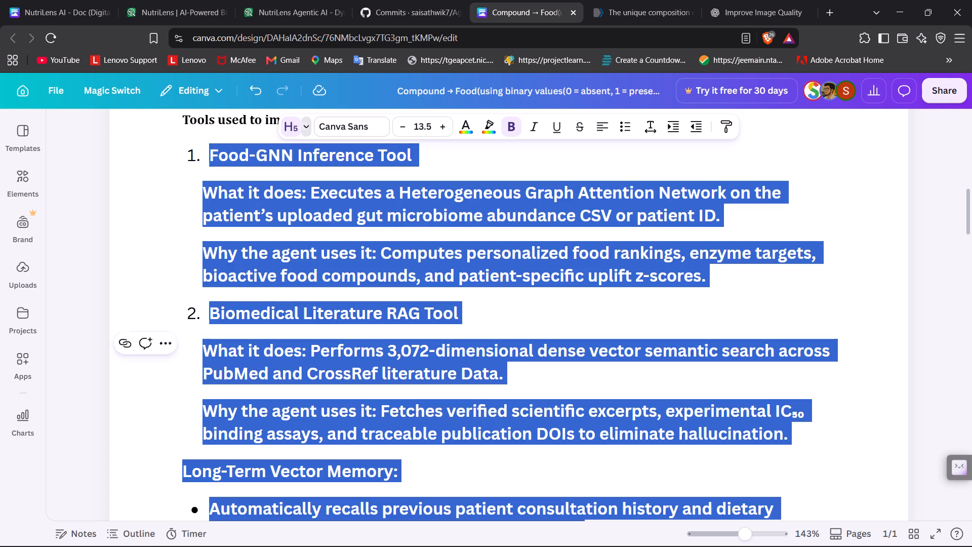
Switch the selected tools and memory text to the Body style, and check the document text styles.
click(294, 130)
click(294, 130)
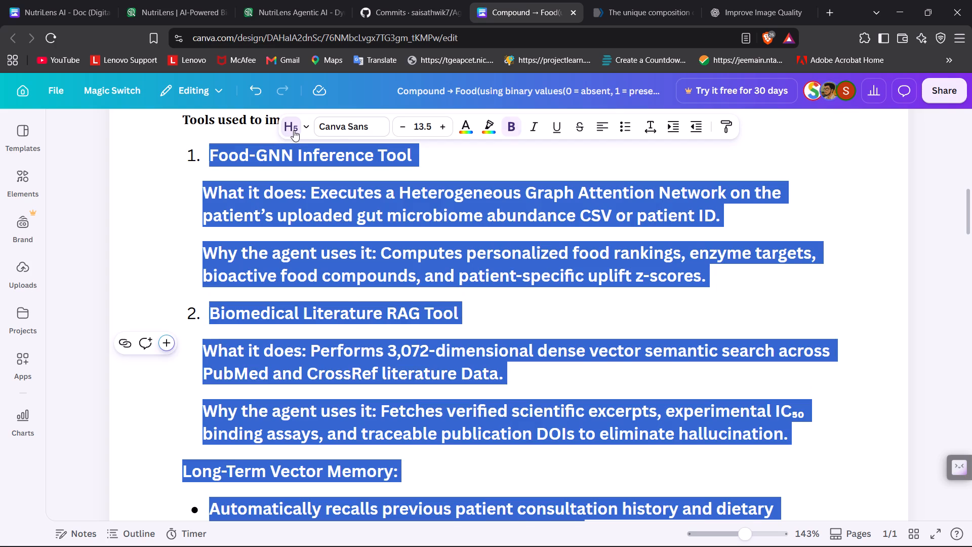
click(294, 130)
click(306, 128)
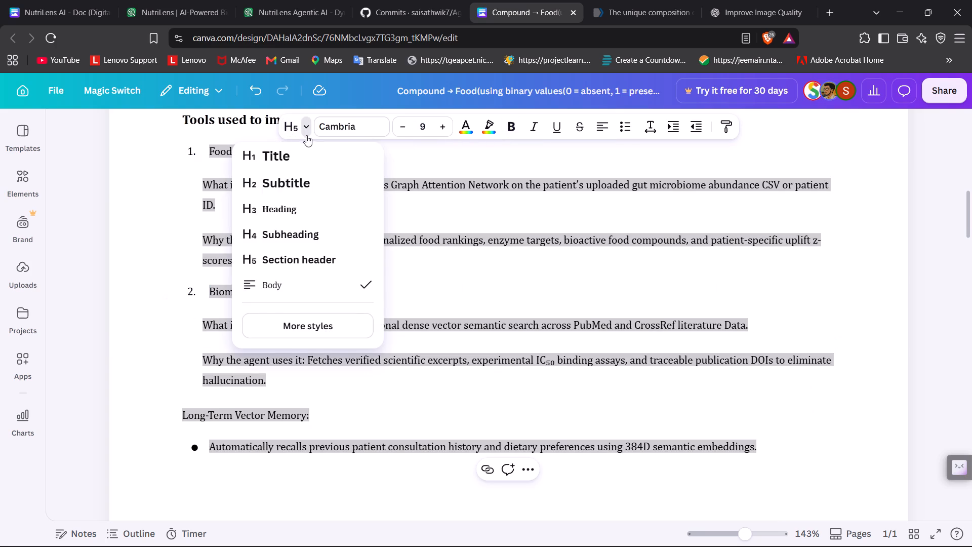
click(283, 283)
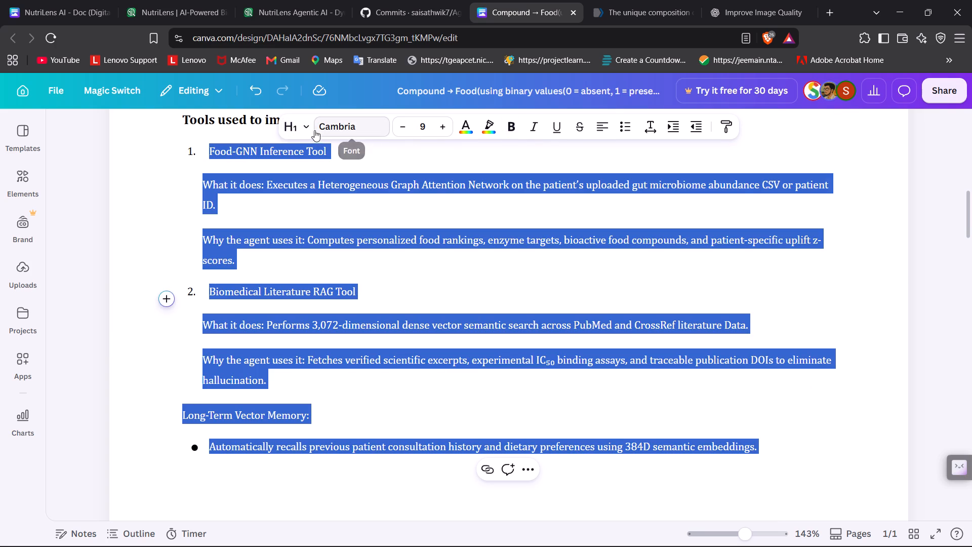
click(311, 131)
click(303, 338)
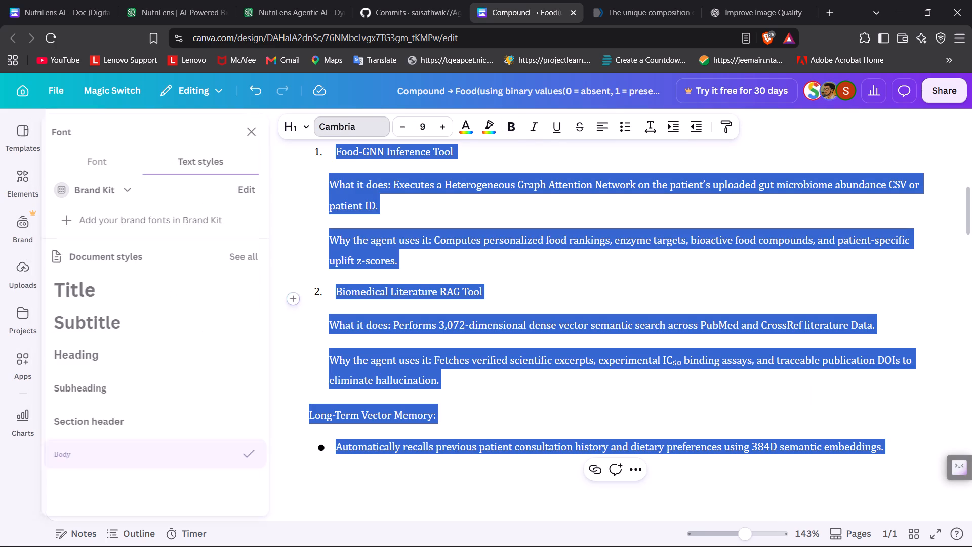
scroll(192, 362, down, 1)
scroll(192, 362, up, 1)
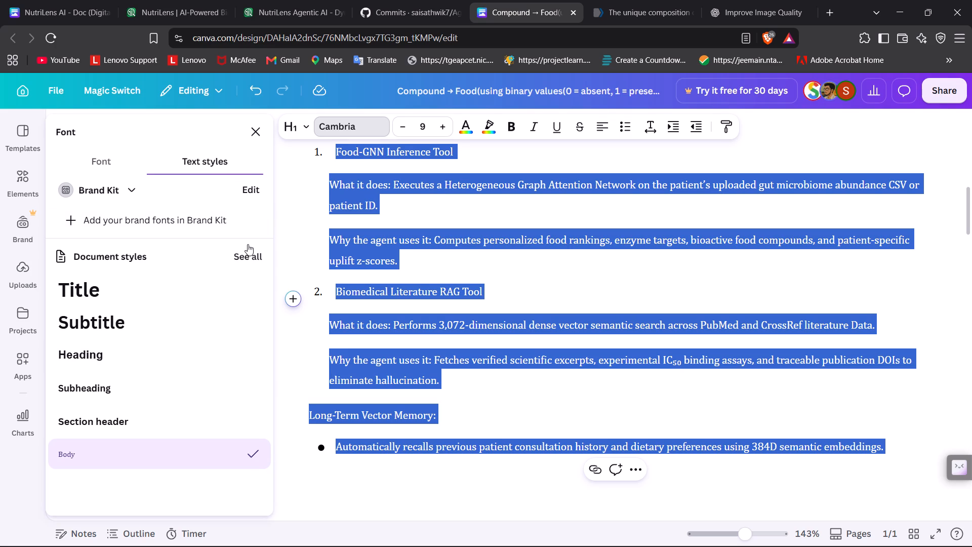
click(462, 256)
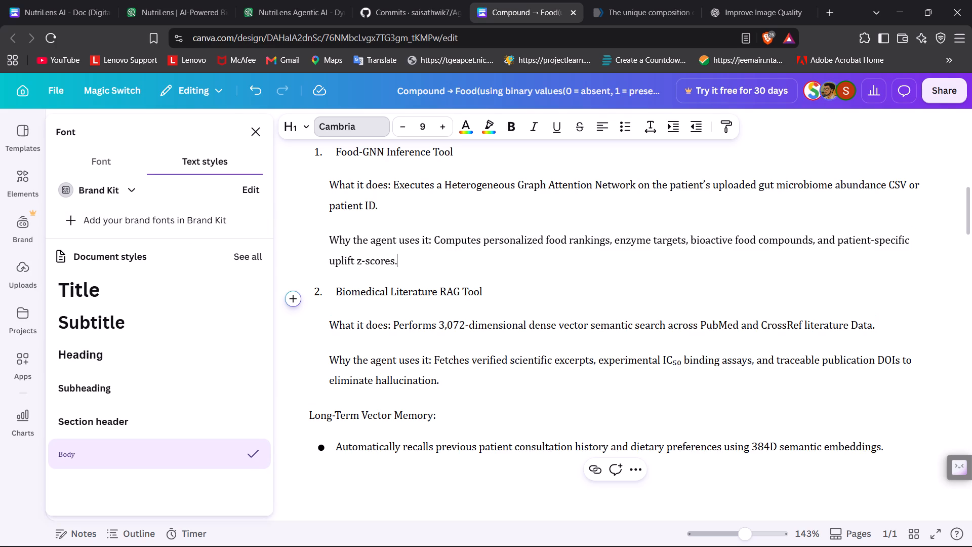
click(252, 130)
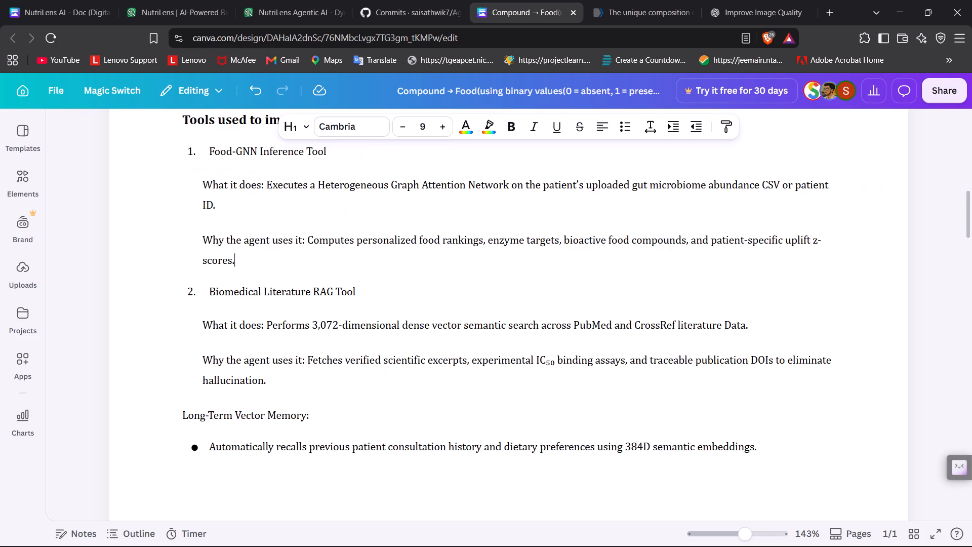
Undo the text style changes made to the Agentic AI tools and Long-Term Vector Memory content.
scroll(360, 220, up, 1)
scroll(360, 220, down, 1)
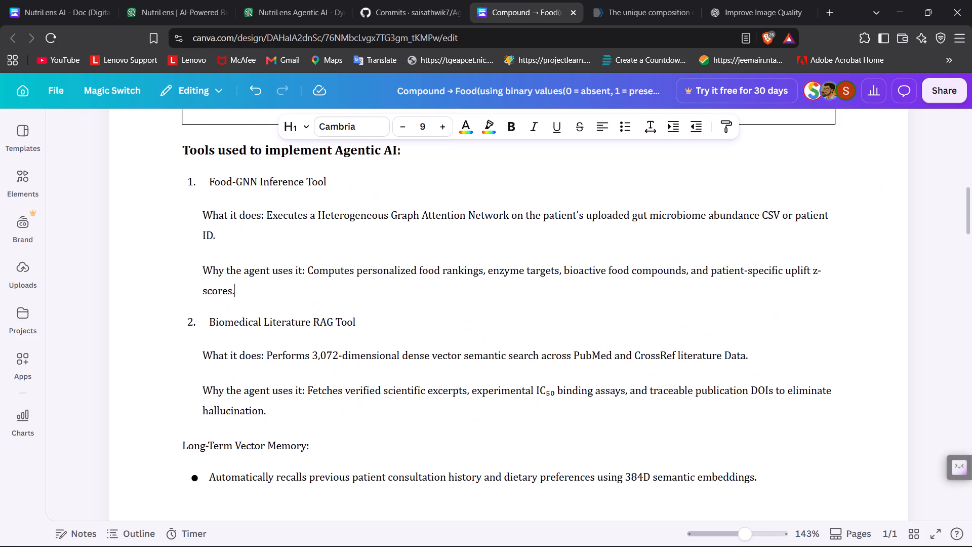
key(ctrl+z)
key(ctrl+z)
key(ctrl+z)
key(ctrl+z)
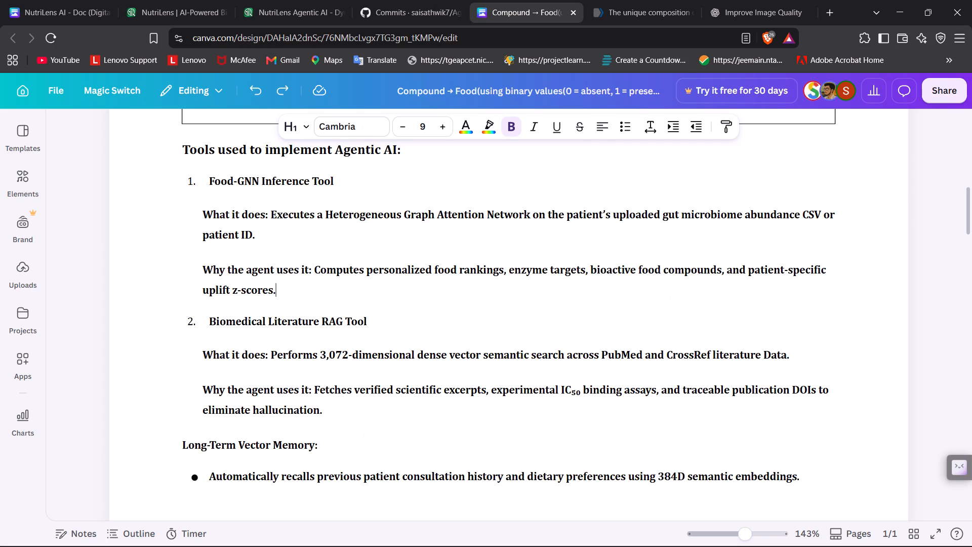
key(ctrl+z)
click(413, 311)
Review the document from Long-Term Vector Memory through the workflow, NutriLens architecture and gut glucometer sections, and back up to the ReAct diagram.
scroll(413, 311, down, 1)
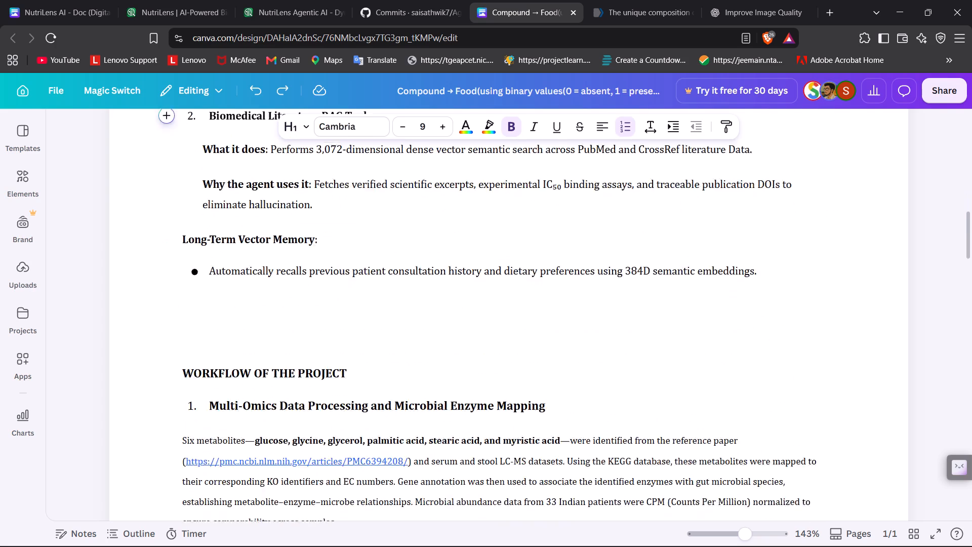
scroll(413, 311, down, 3)
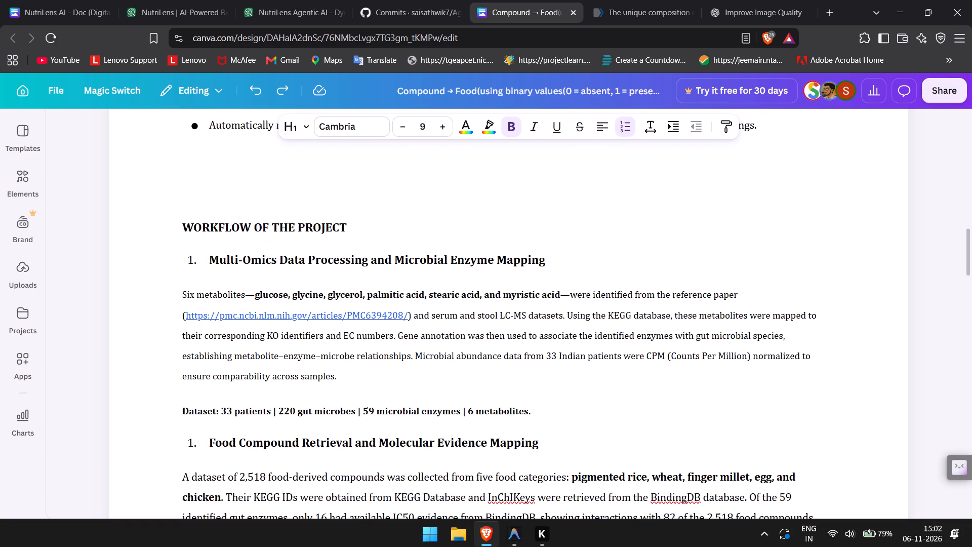
scroll(453, 396, down, 5)
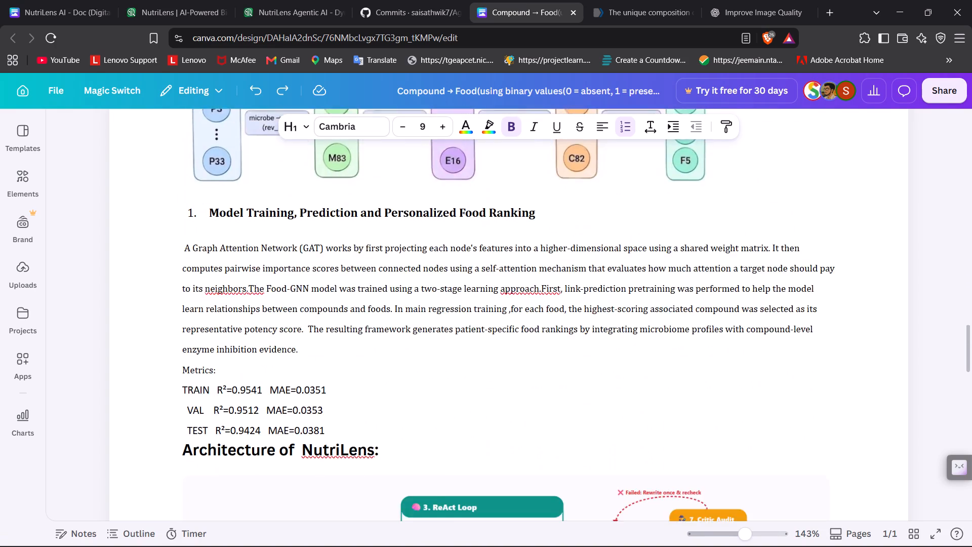
scroll(453, 396, down, 5)
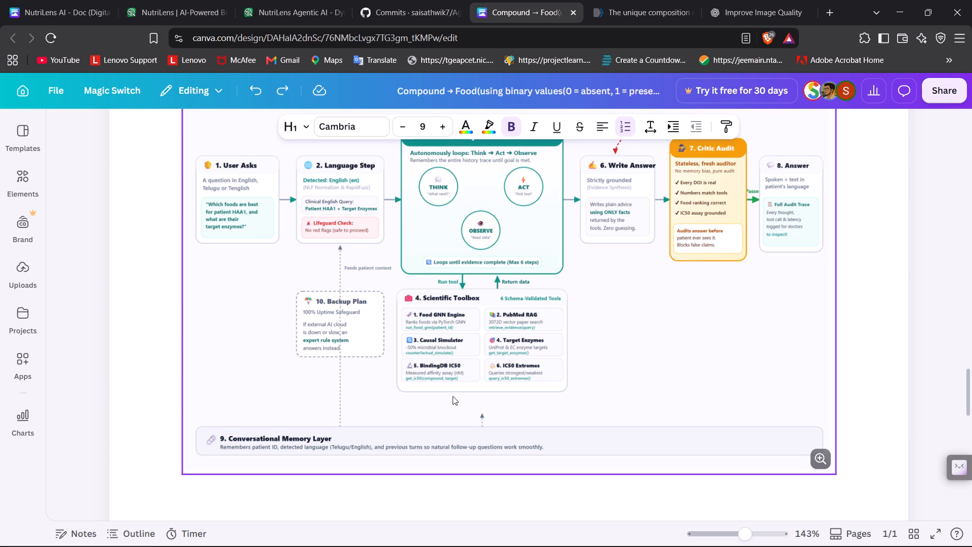
scroll(453, 396, down, 3)
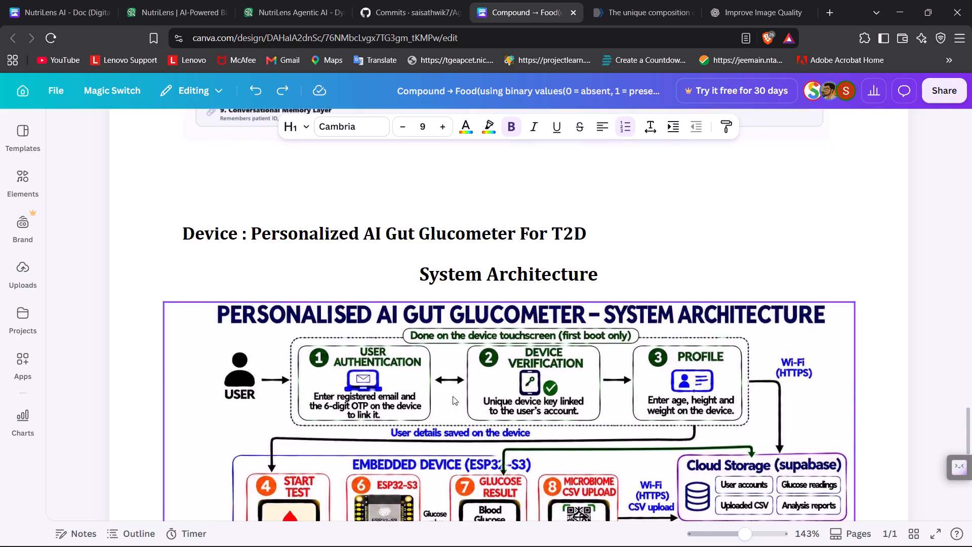
scroll(453, 396, down, 4)
scroll(453, 396, up, 4)
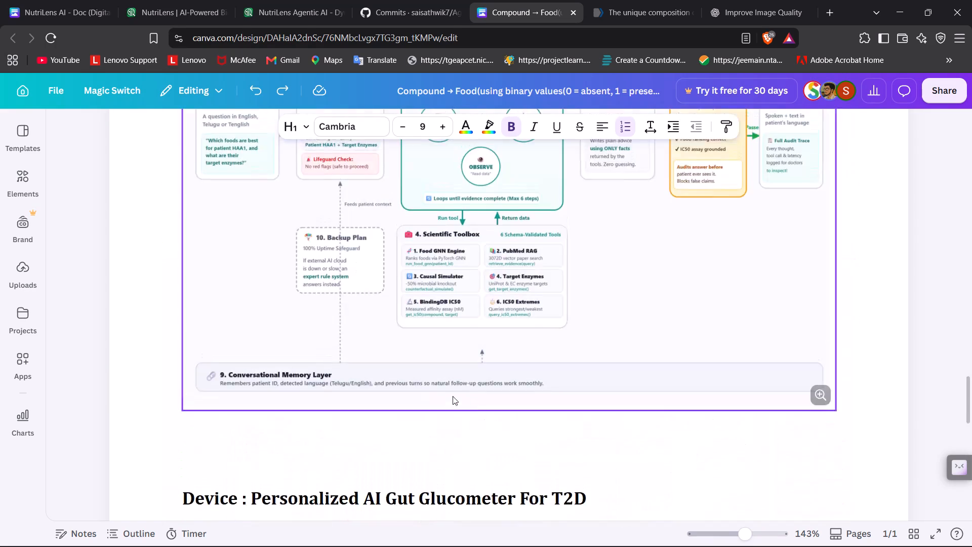
scroll(453, 396, up, 9)
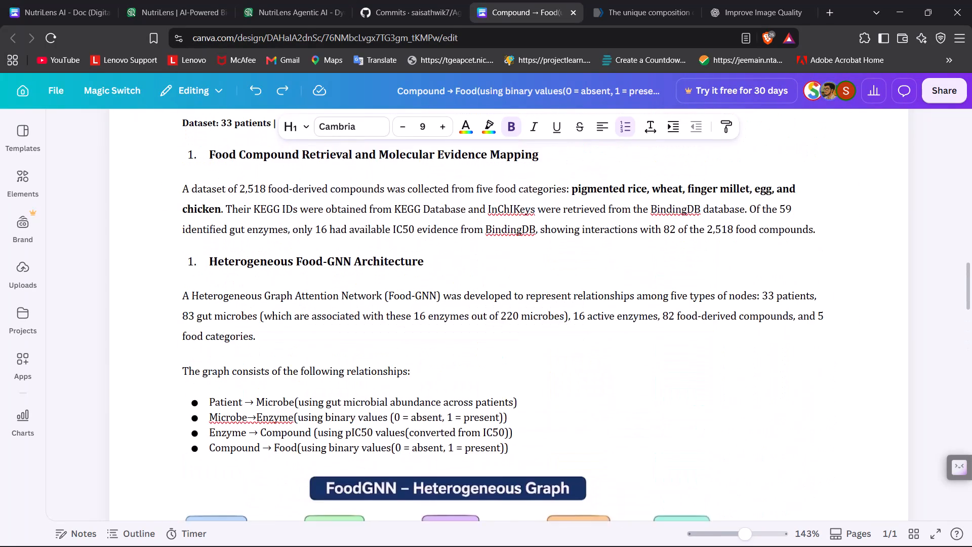
scroll(453, 396, up, 9)
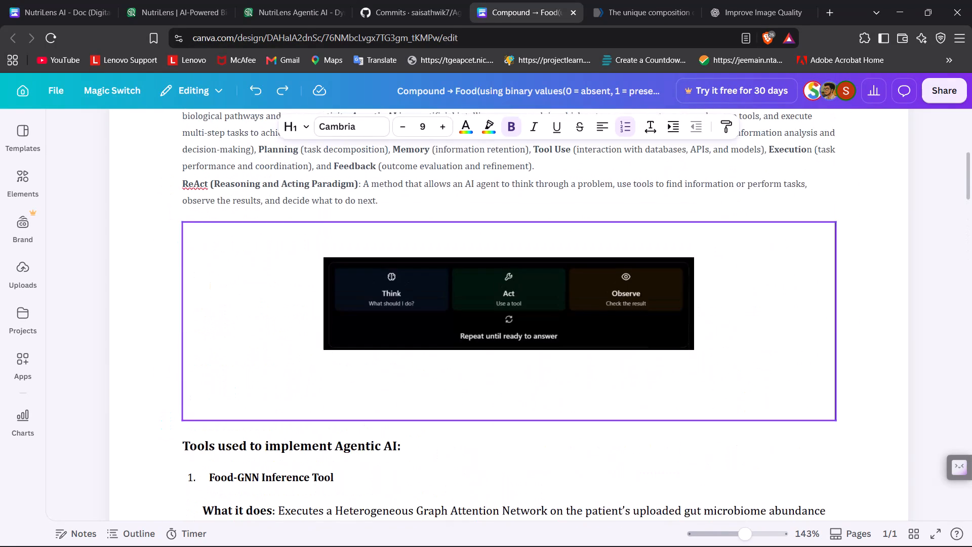
scroll(453, 396, up, 5)
scroll(453, 396, down, 1)
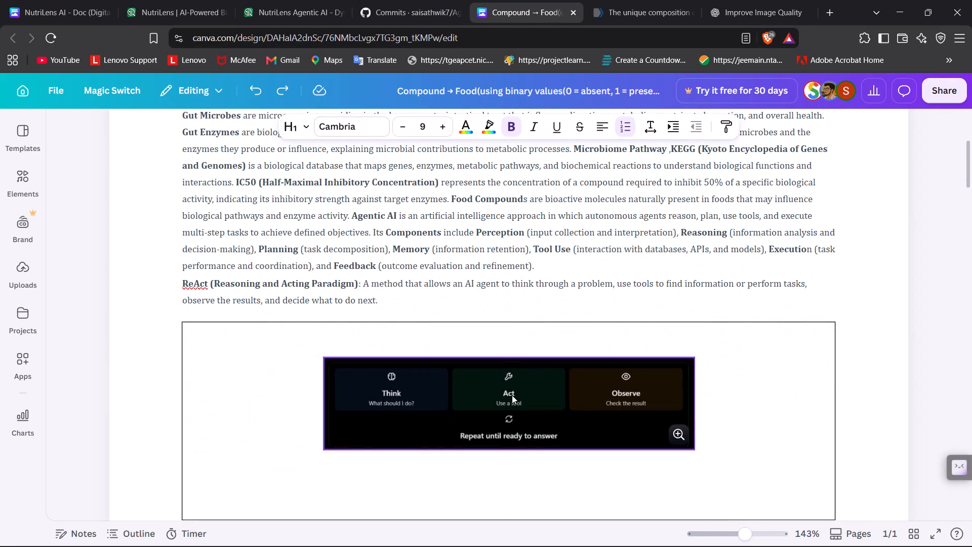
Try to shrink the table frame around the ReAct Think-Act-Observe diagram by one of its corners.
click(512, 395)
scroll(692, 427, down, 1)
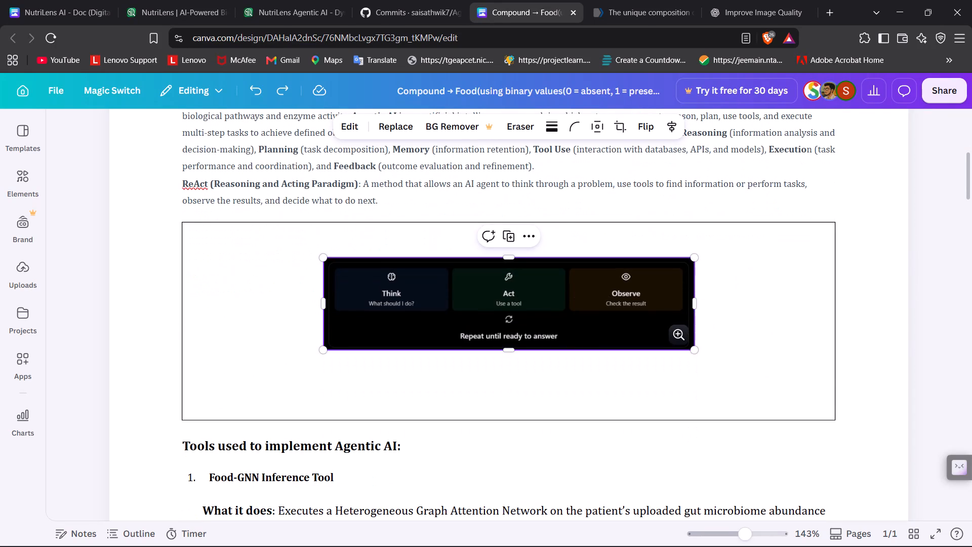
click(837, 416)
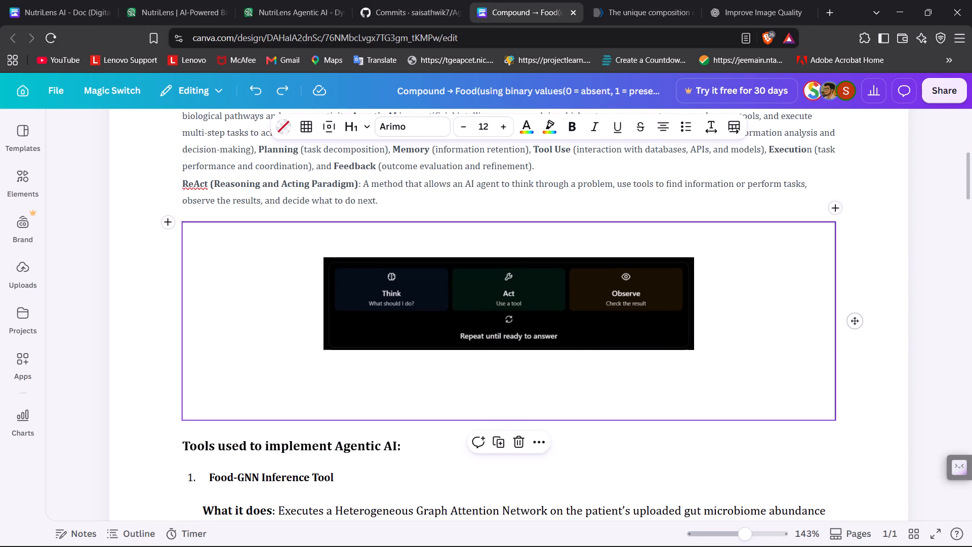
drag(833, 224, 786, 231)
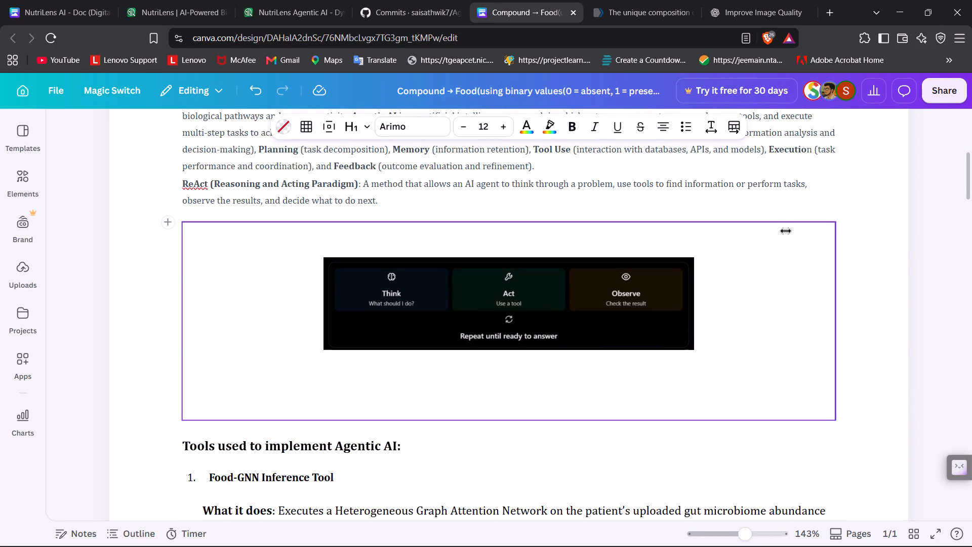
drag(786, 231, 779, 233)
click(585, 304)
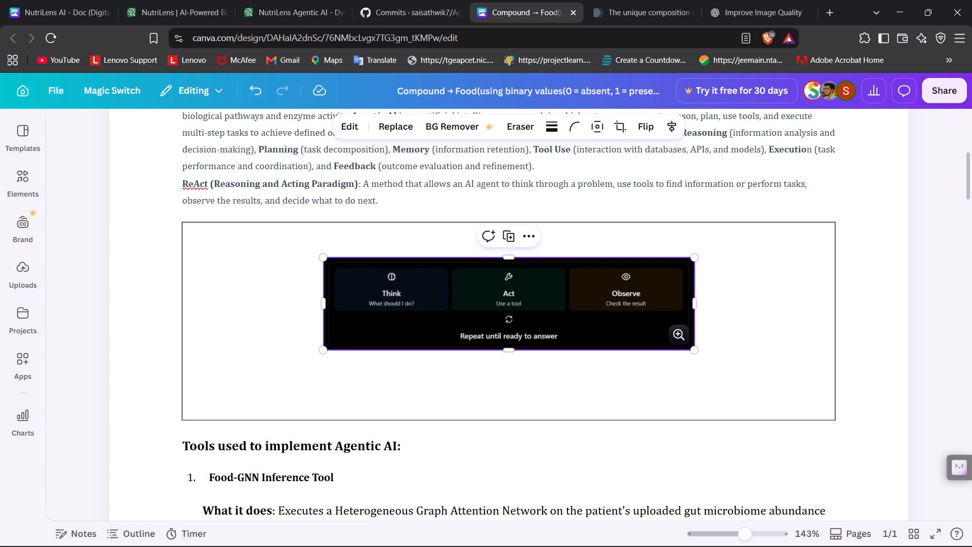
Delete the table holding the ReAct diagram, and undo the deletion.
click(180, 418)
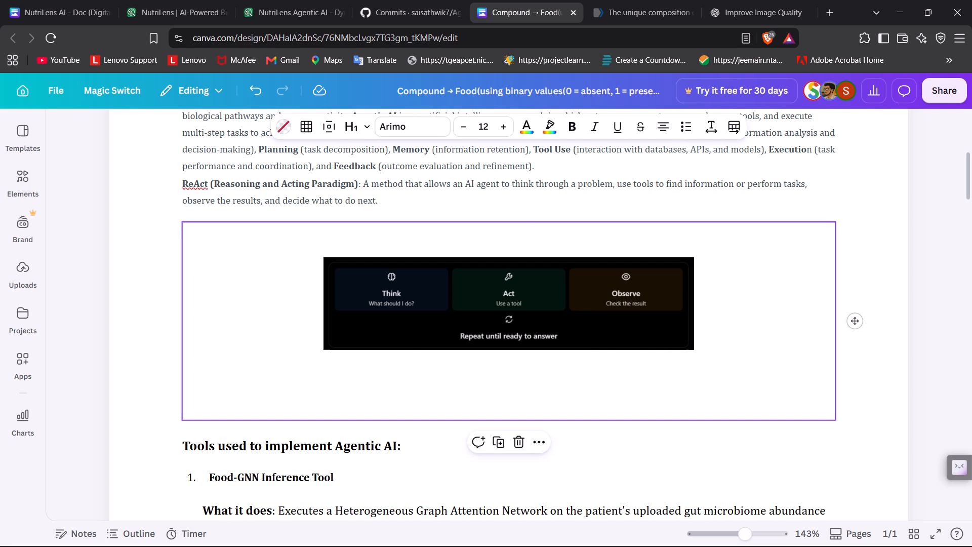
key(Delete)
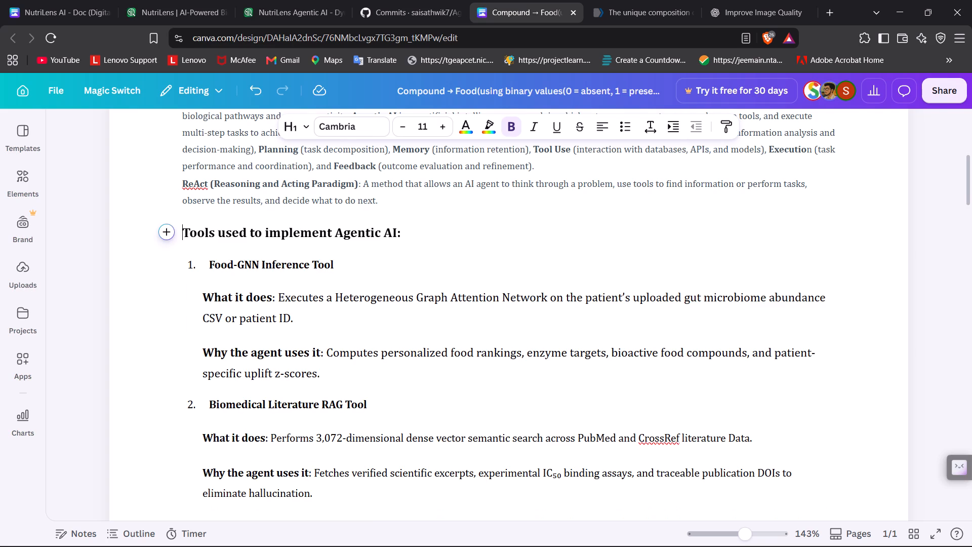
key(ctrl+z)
Expand the table containing the ReAct Think-Act-Observe diagram to full width.
click(573, 304)
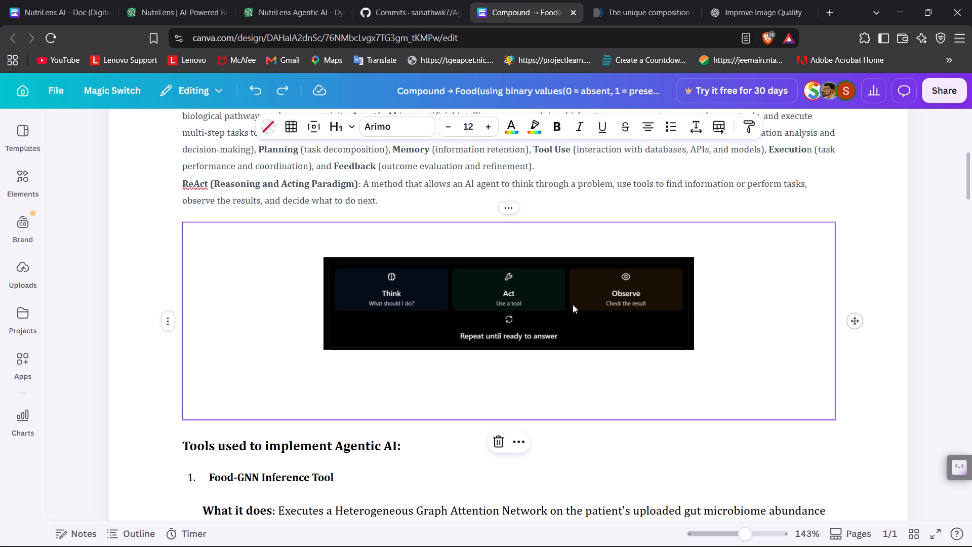
click(578, 312)
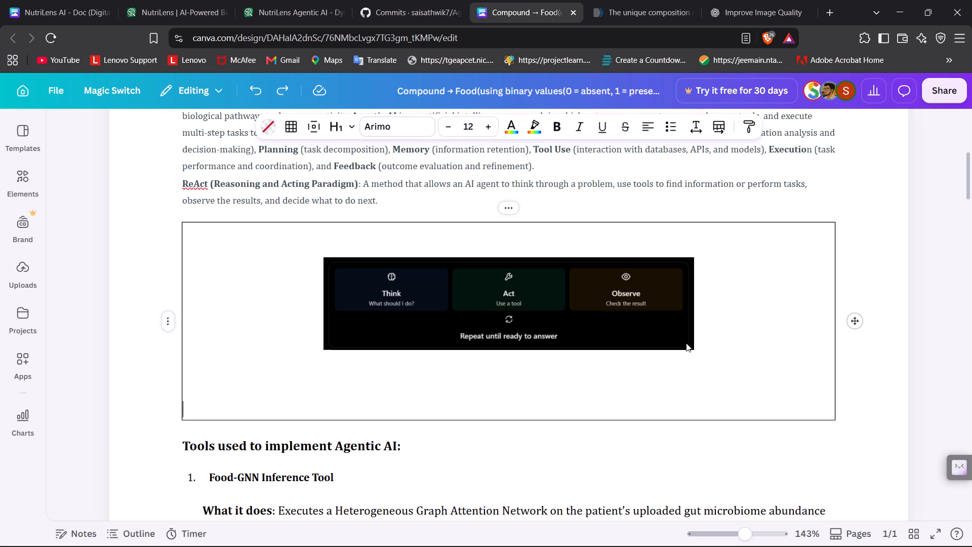
click(681, 342)
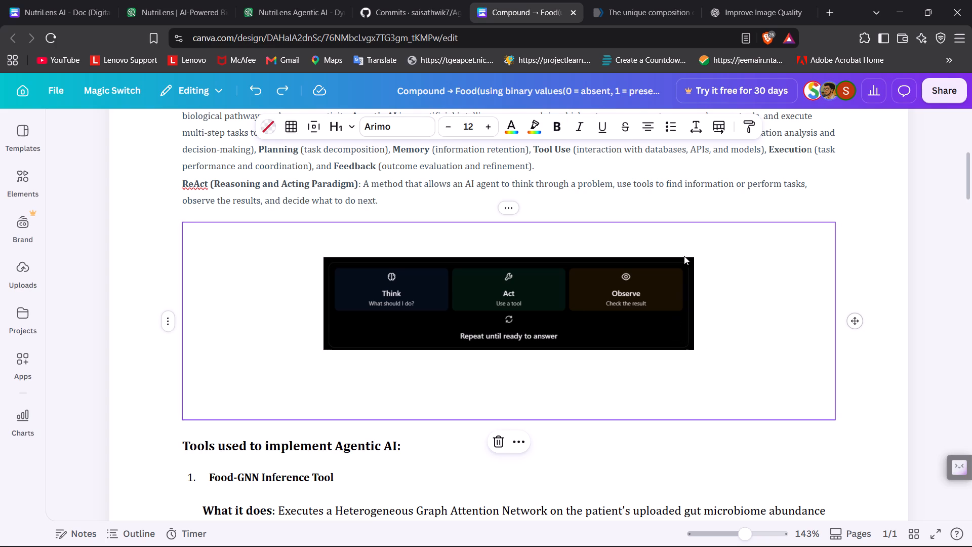
click(684, 256)
click(503, 206)
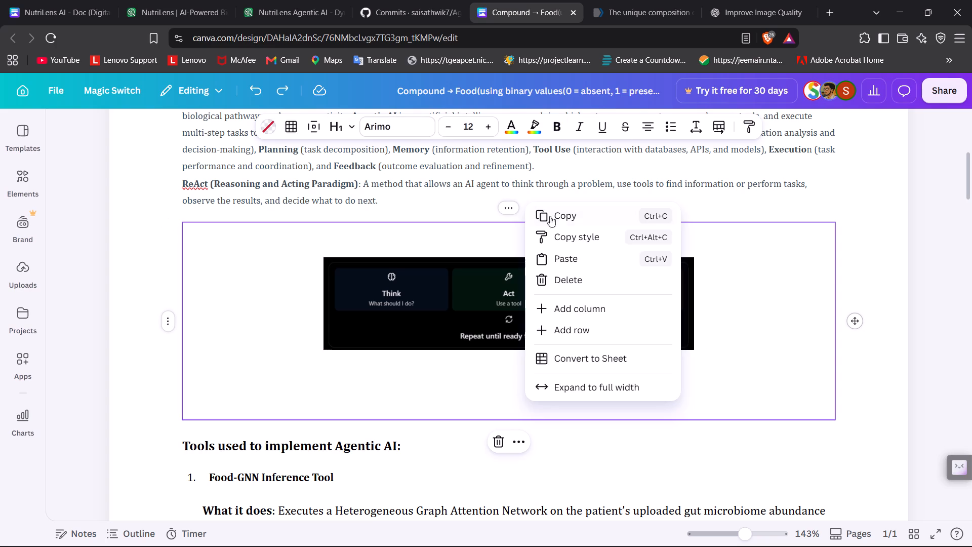
click(582, 390)
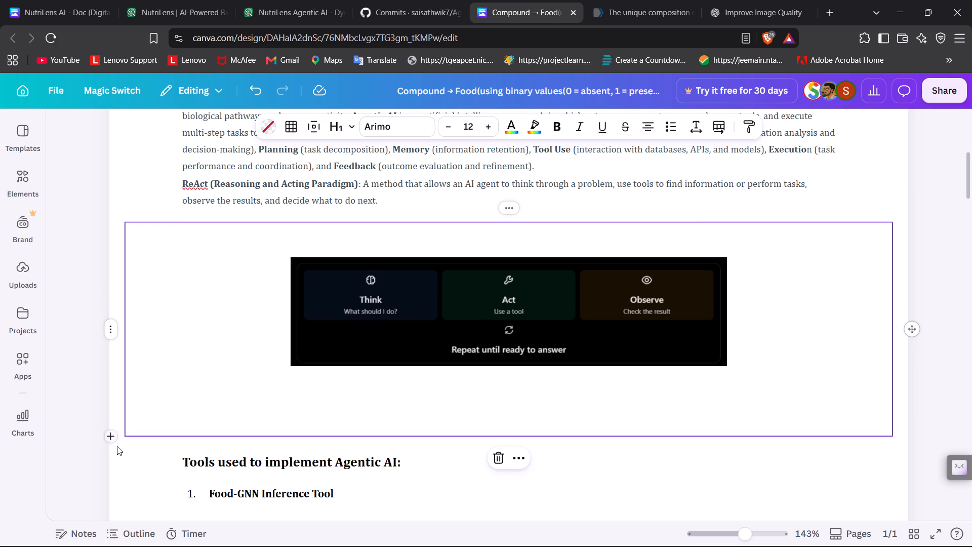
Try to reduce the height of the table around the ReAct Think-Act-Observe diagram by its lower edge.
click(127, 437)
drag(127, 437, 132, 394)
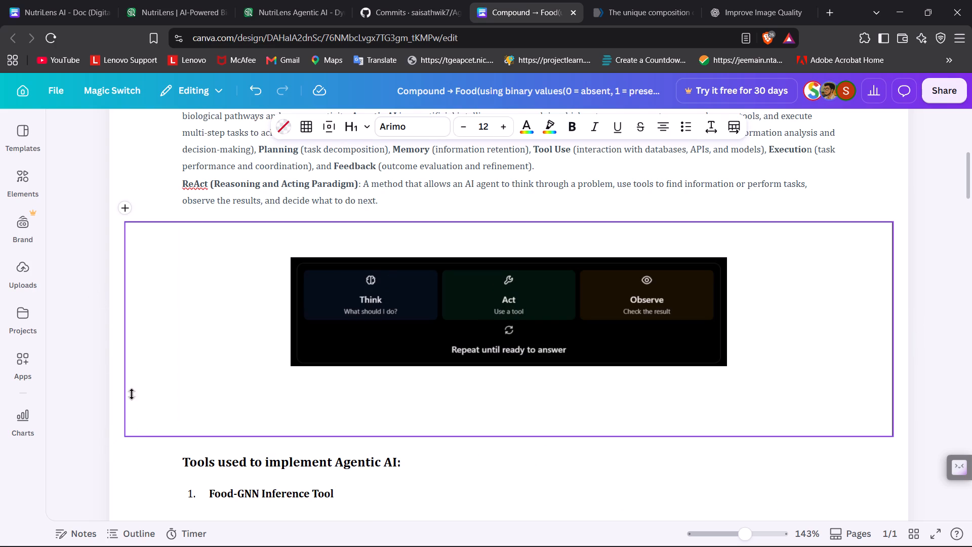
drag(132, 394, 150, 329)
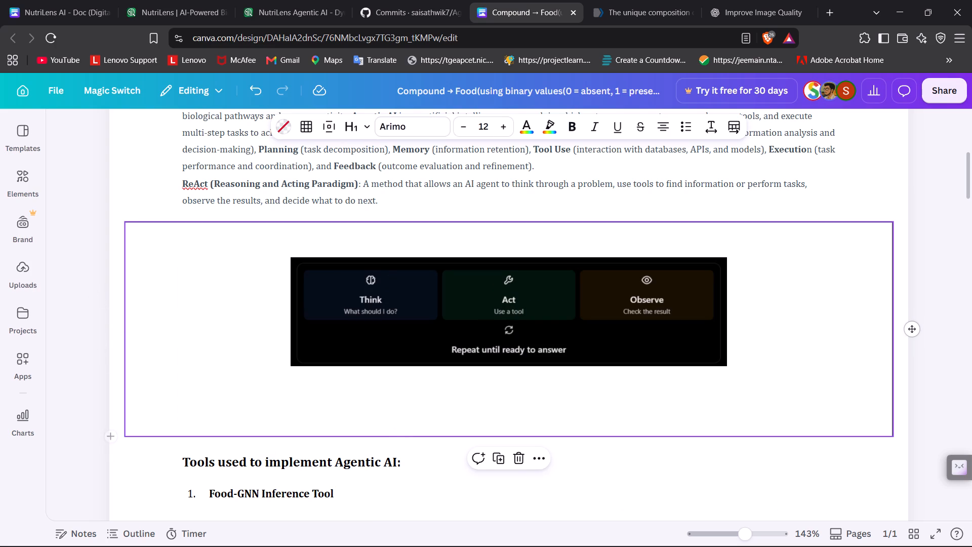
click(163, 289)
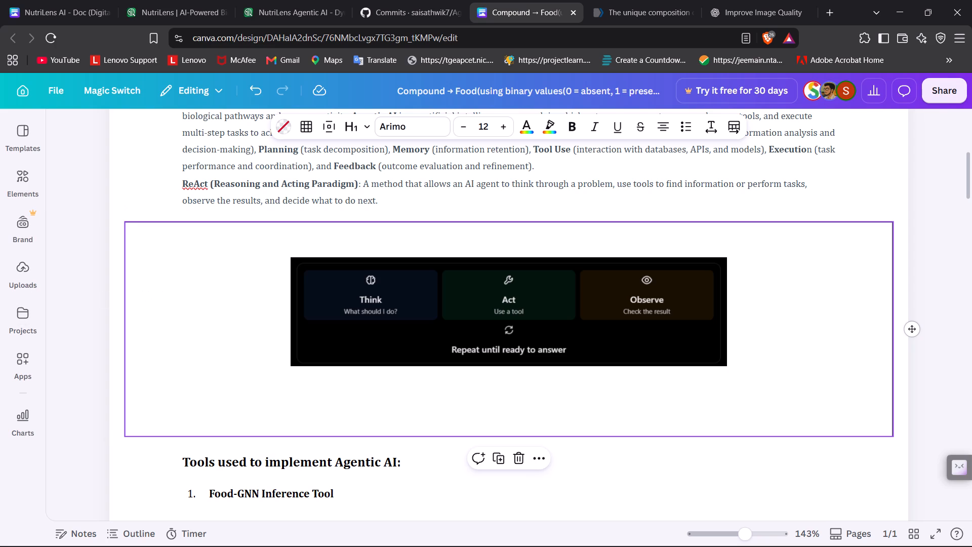
Insert an empty row above the ReAct diagram, and undo it together with the table's full-width expansion.
click(115, 221)
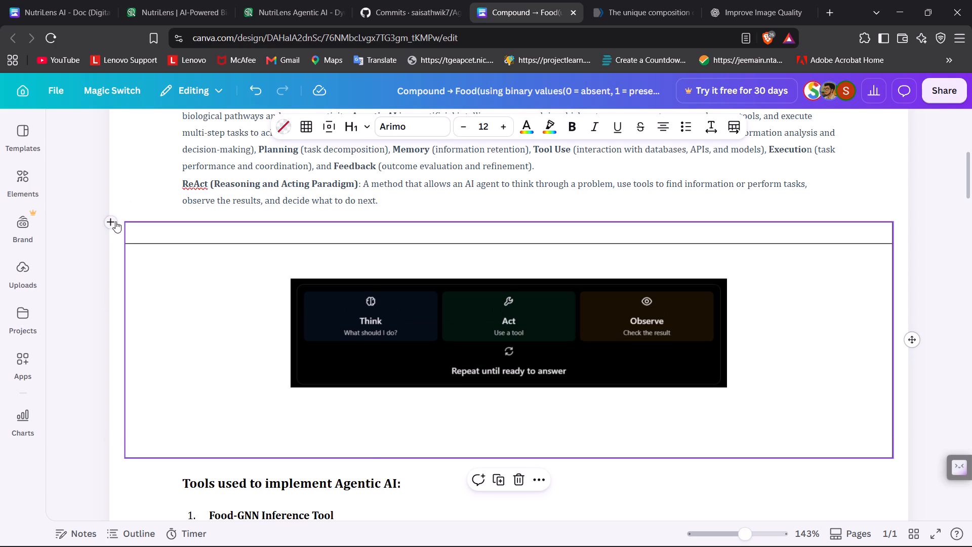
key(ctrl+z)
key(ctrl+z)
key(ctrl+z)
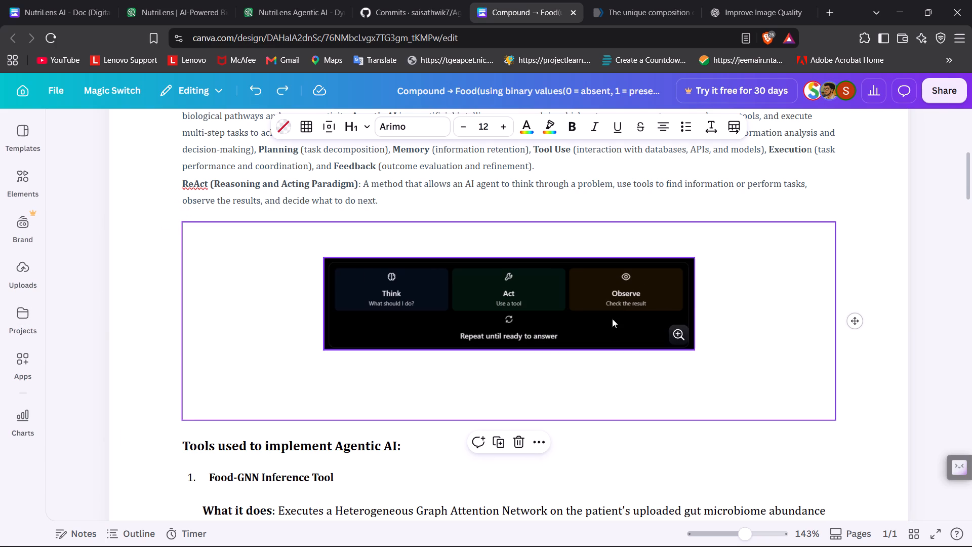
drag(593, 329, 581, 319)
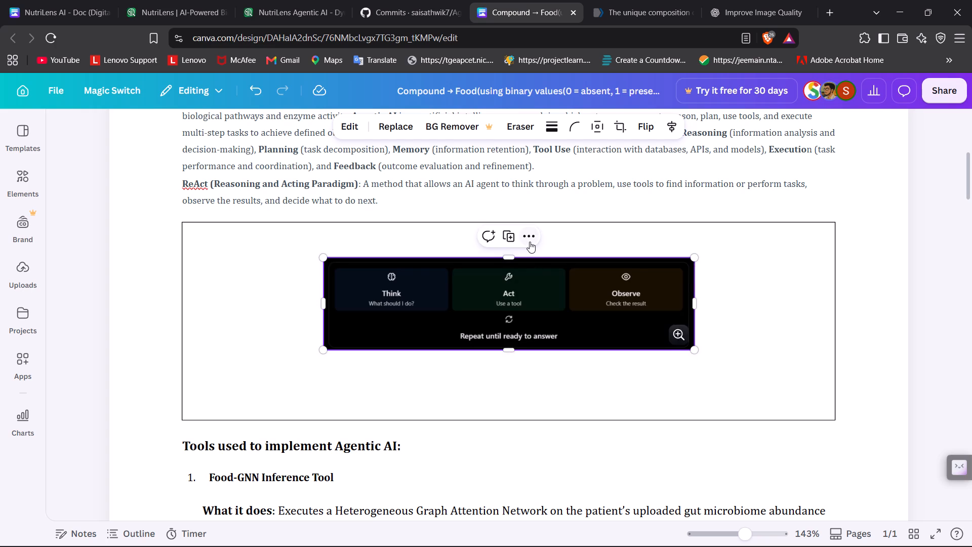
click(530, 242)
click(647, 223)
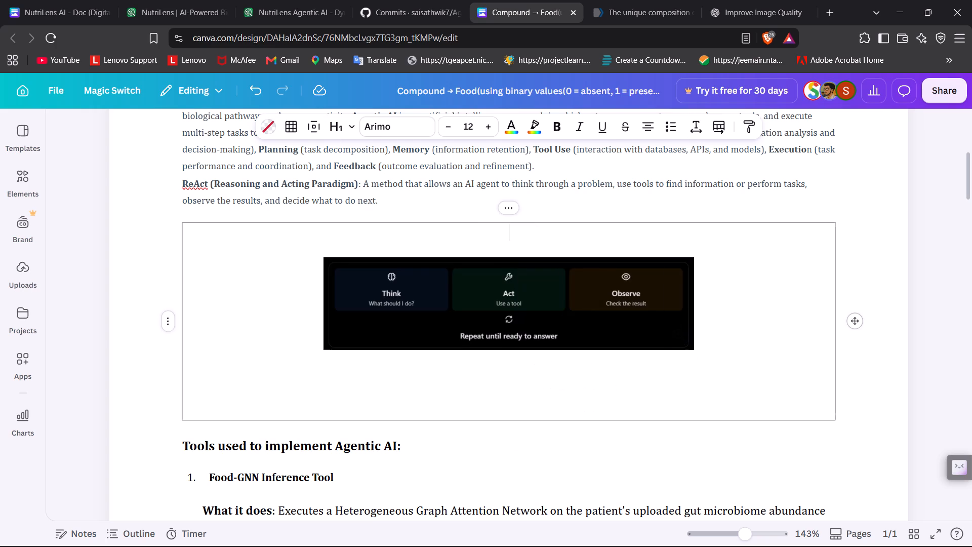
Review the document from the title and key concepts through the workflow and NutriLens architecture, and back up to the Agentic AI tools and Long-Term Vector Memory.
scroll(647, 223, up, 3)
scroll(647, 223, down, 1)
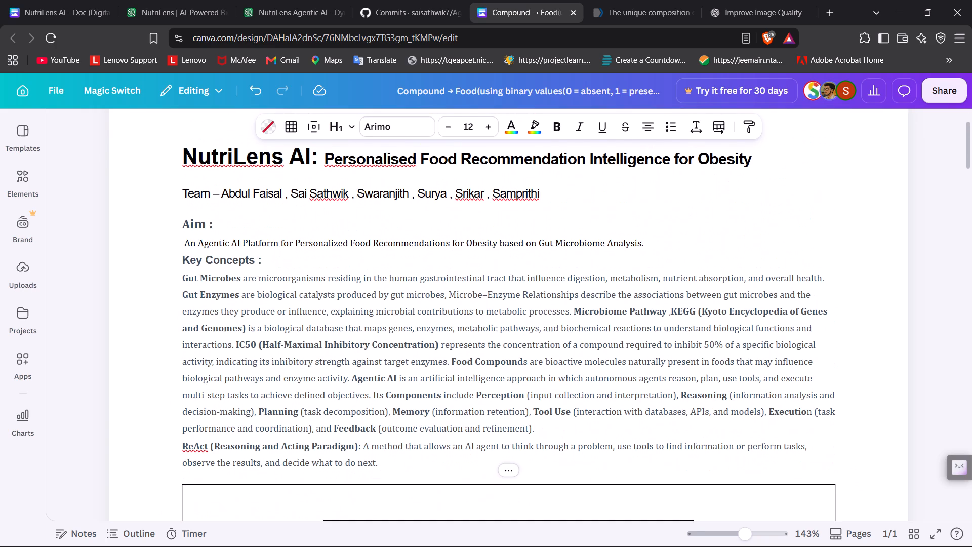
scroll(647, 223, down, 1)
scroll(647, 223, right, 1)
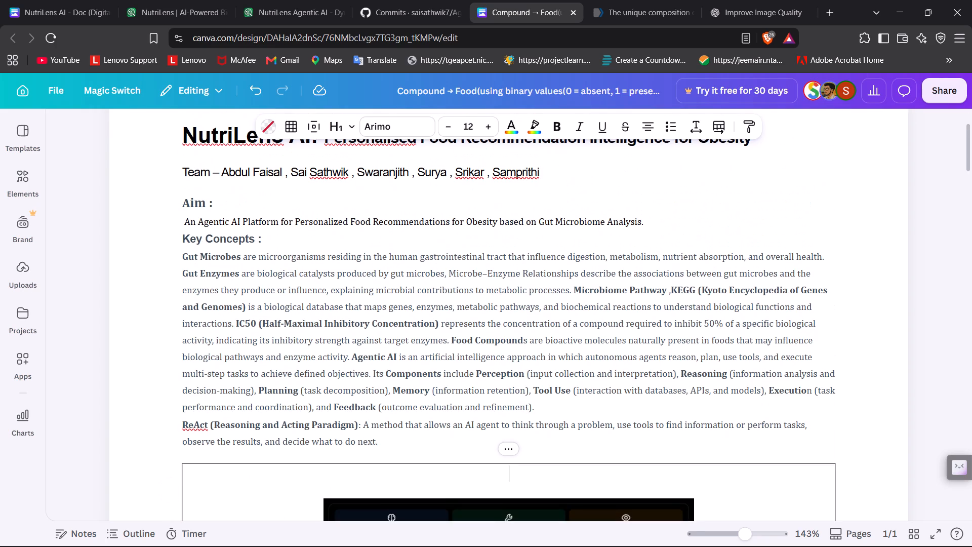
scroll(647, 223, down, 2)
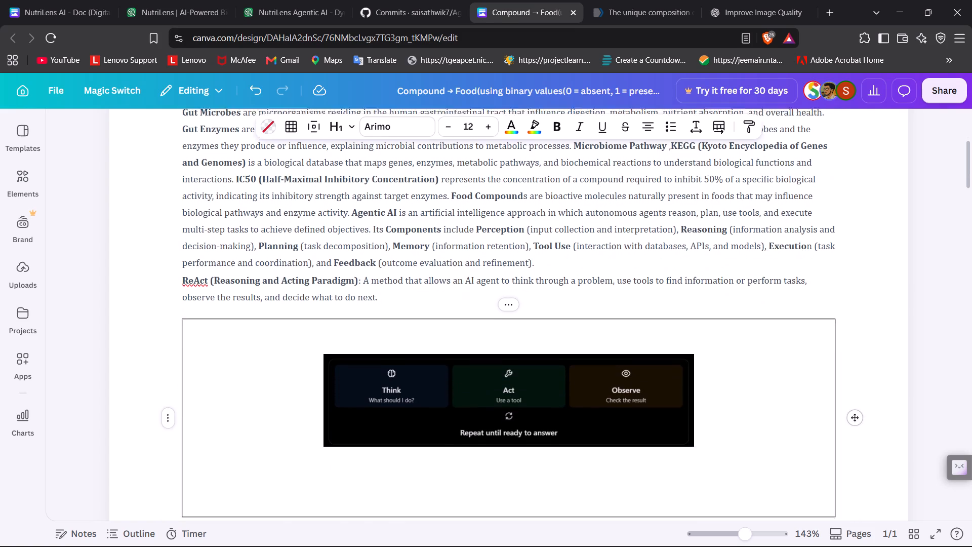
scroll(647, 223, down, 4)
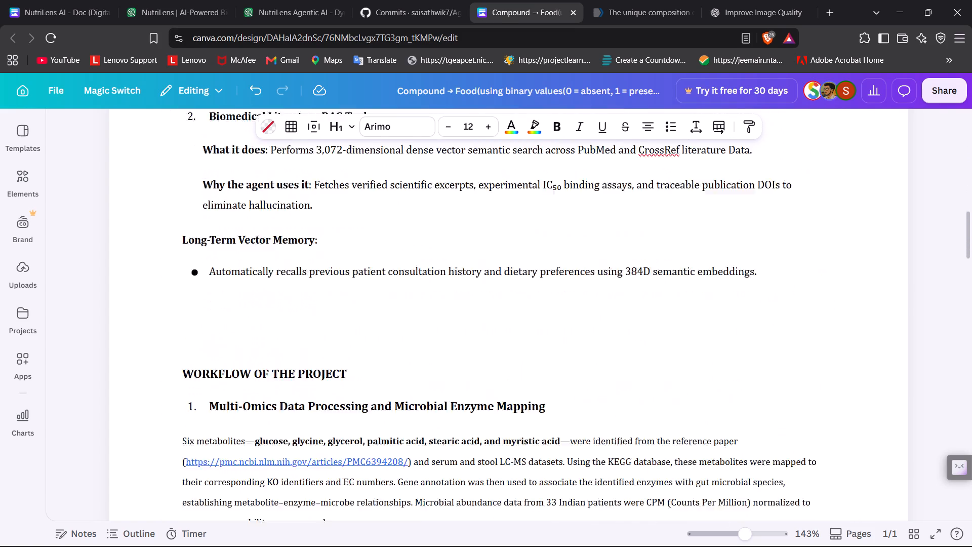
scroll(647, 223, down, 3)
scroll(647, 223, up, 2)
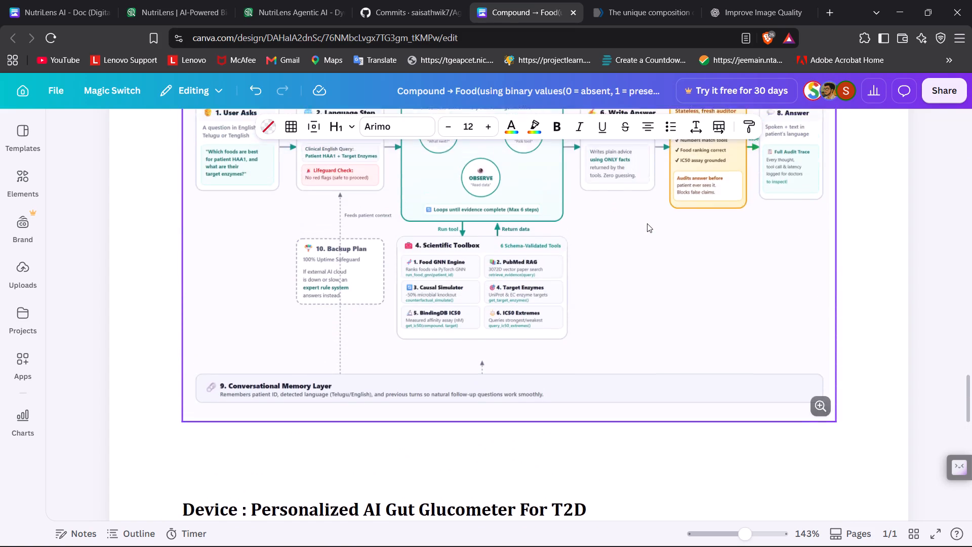
scroll(647, 223, up, 3)
scroll(647, 223, down, 2)
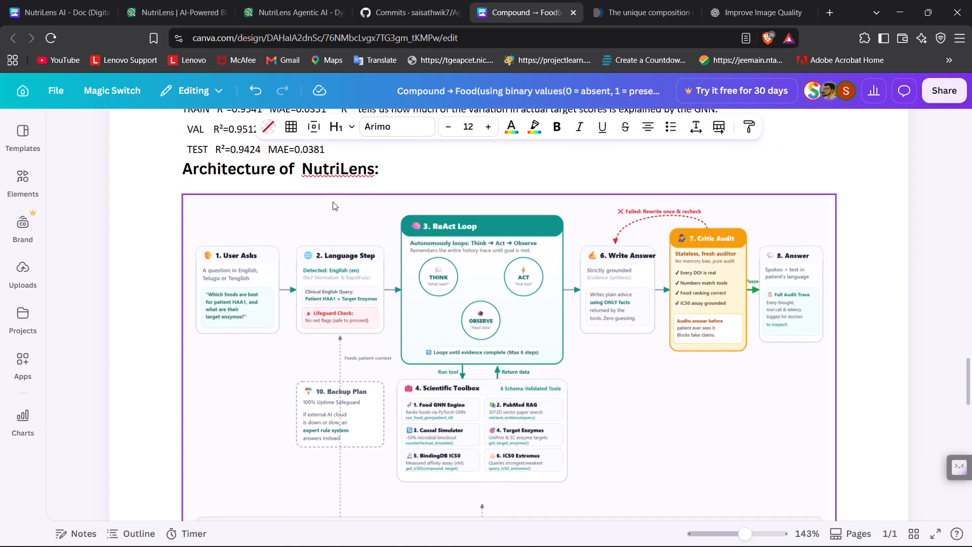
scroll(348, 308, up, 6)
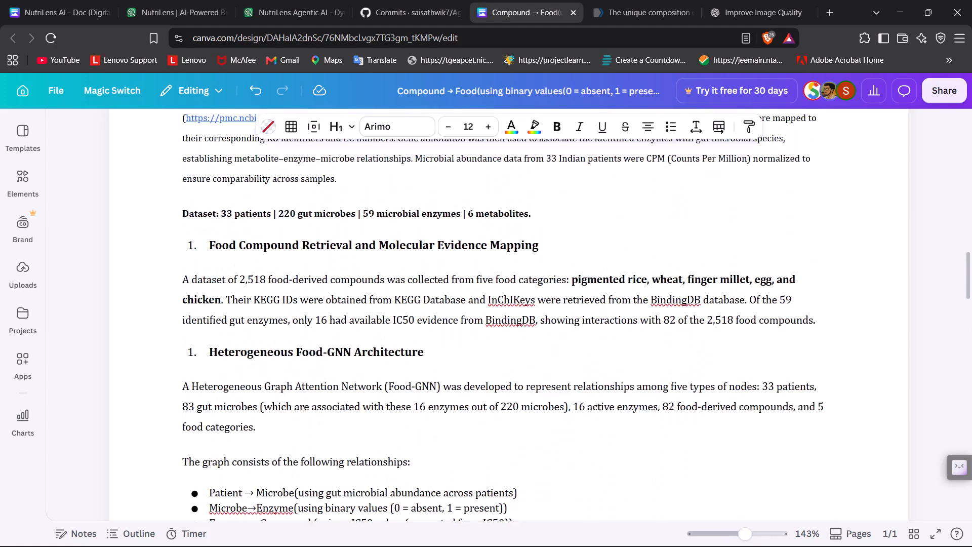
scroll(348, 308, up, 6)
click(367, 264)
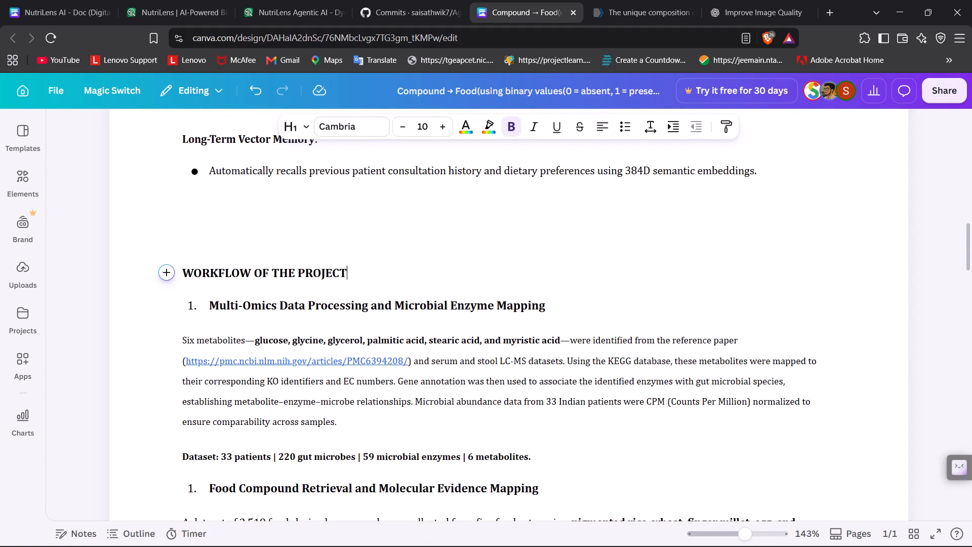
scroll(332, 283, up, 1)
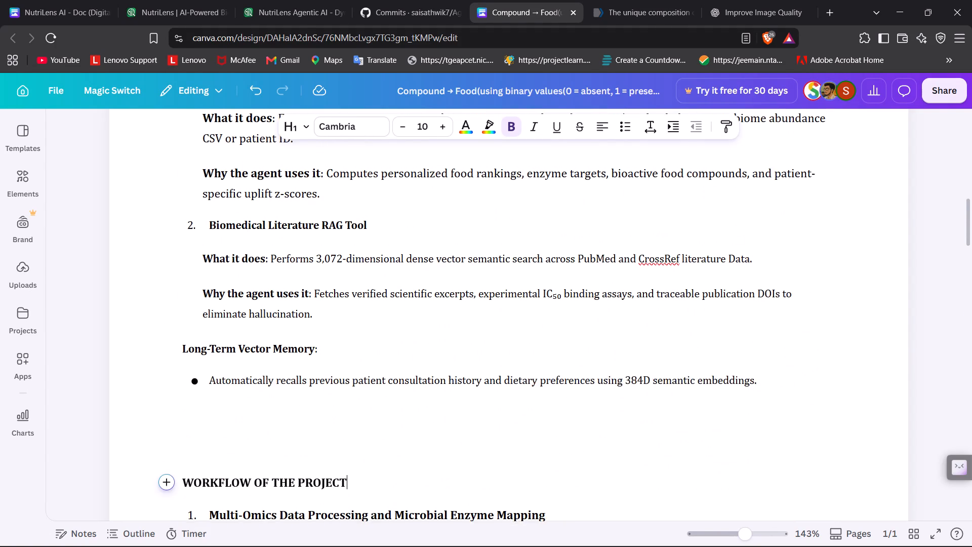
scroll(332, 283, up, 2)
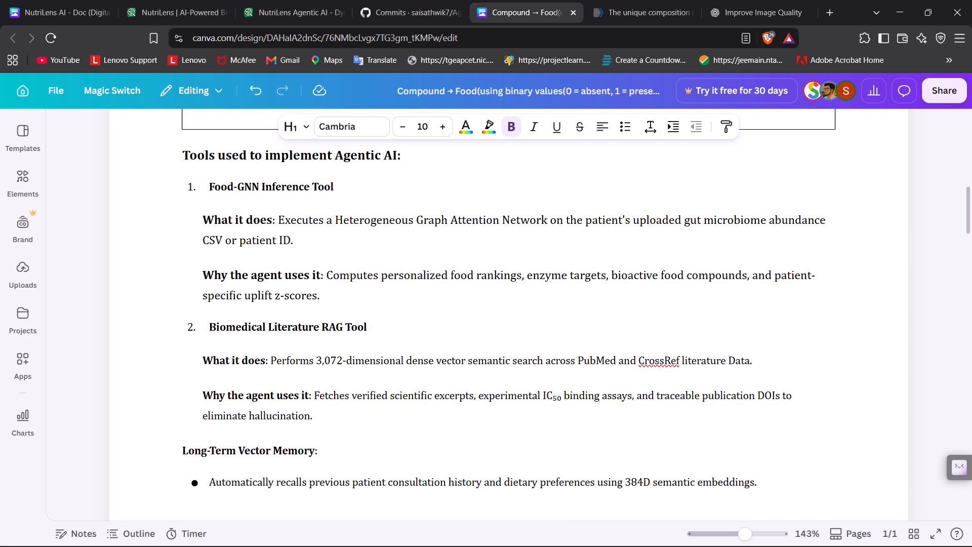
scroll(332, 283, down, 3)
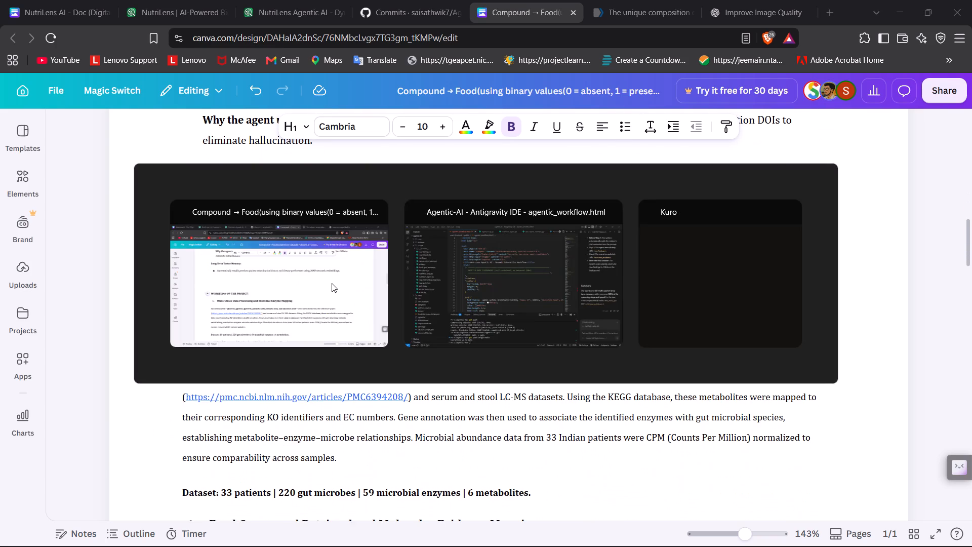
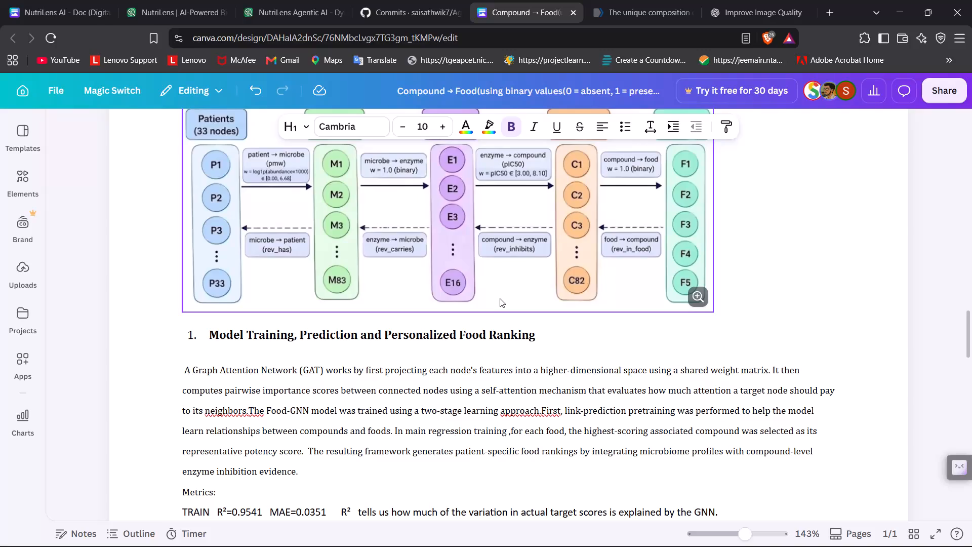
scroll(500, 298, down, 1)
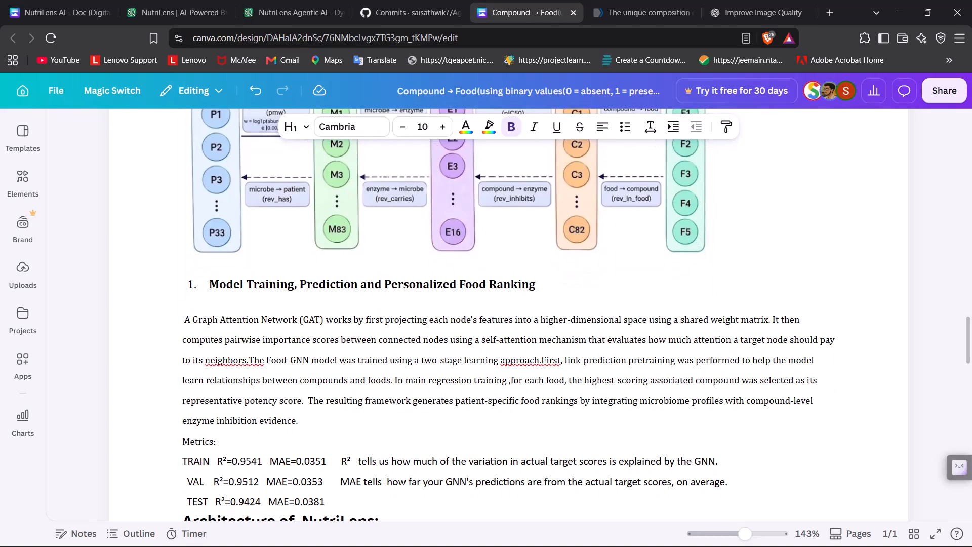
scroll(500, 298, up, 2)
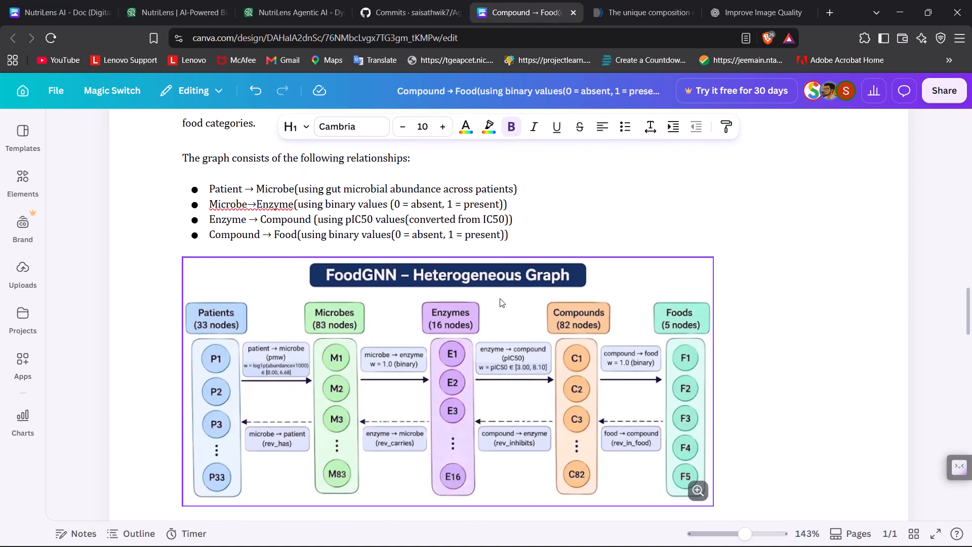
scroll(500, 298, up, 2)
scroll(500, 298, down, 1)
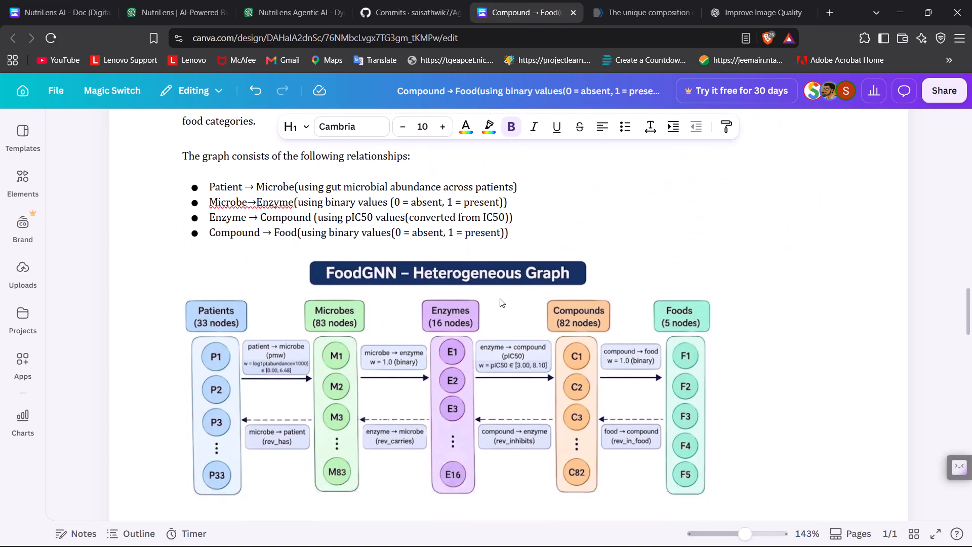
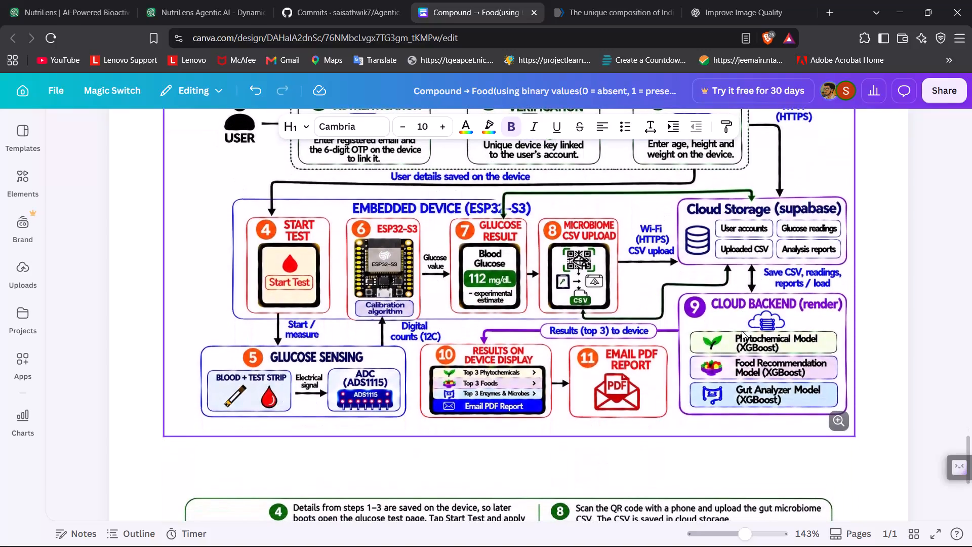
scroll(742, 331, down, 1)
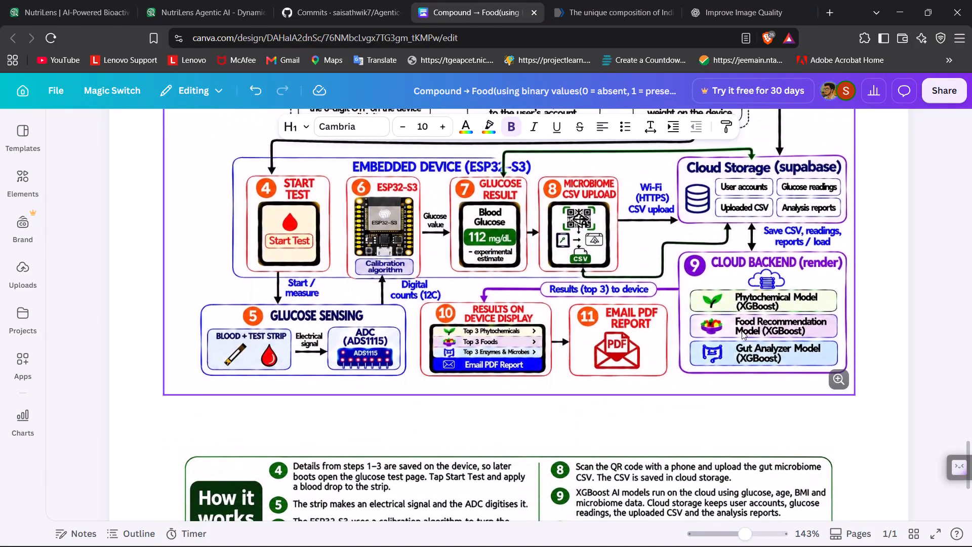
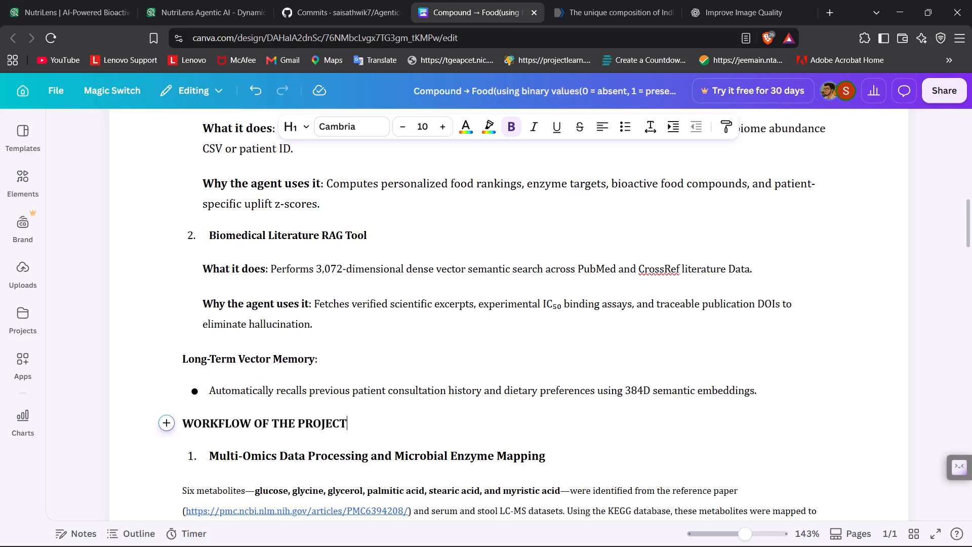
Delete the NutriLens architecture diagram image placed below the training metrics in the document.
click(354, 364)
scroll(354, 364, up, 1)
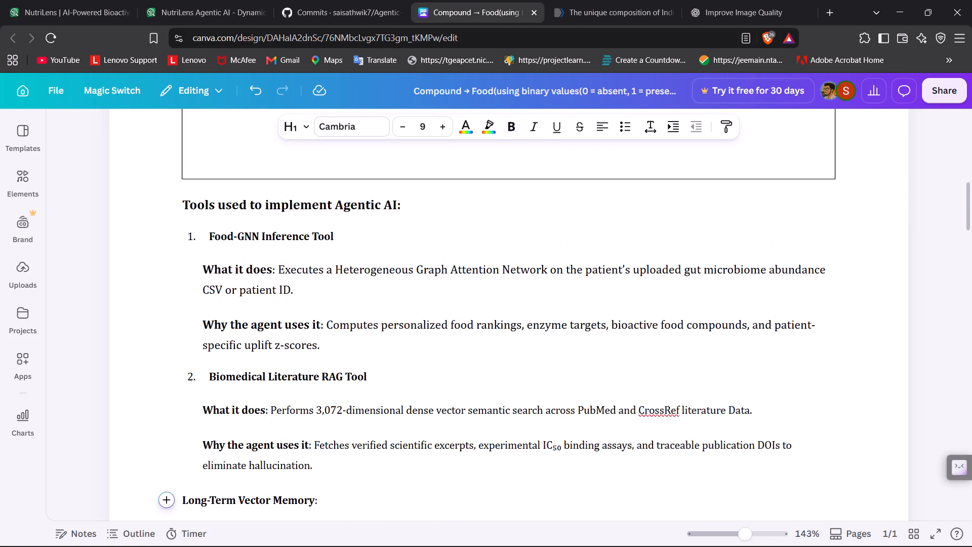
scroll(354, 364, up, 4)
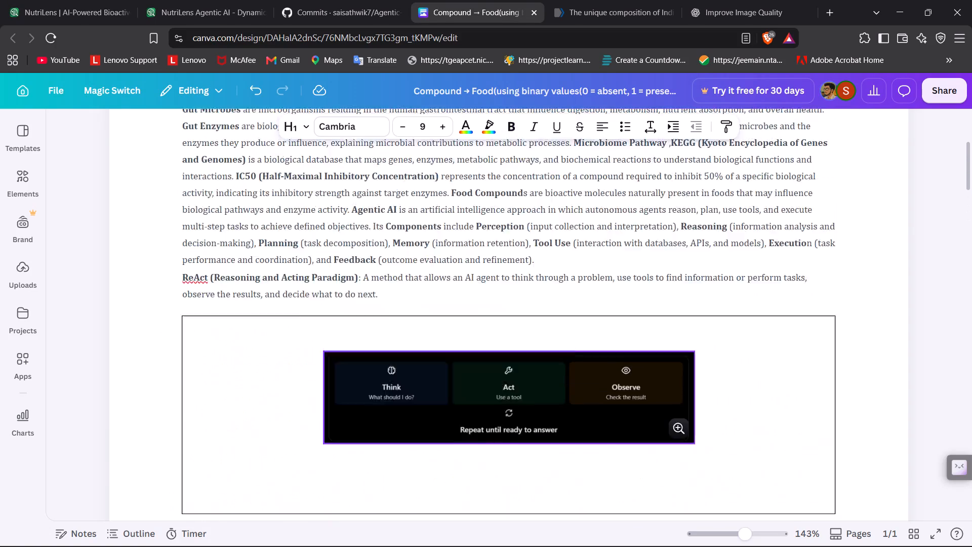
scroll(354, 364, up, 3)
scroll(354, 364, down, 4)
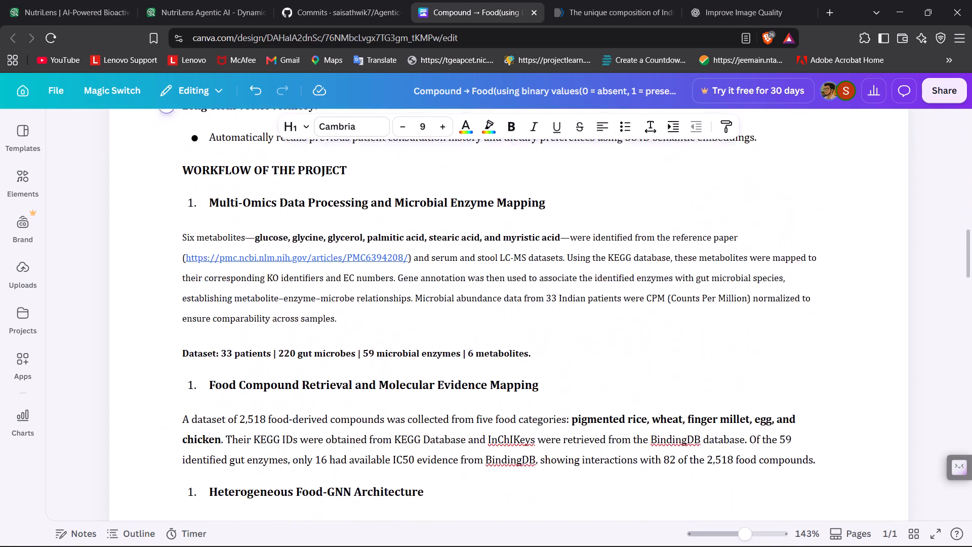
scroll(354, 364, down, 6)
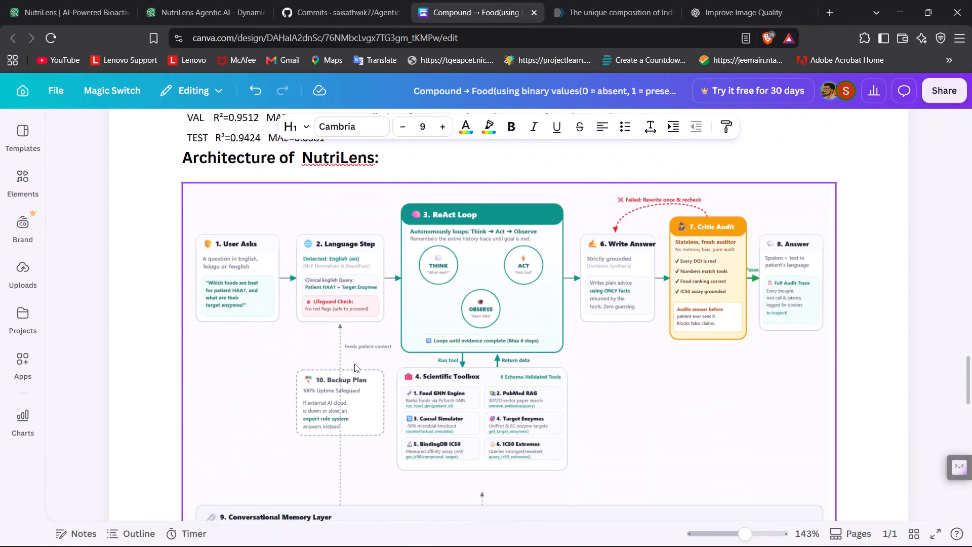
scroll(354, 364, down, 2)
scroll(354, 364, up, 3)
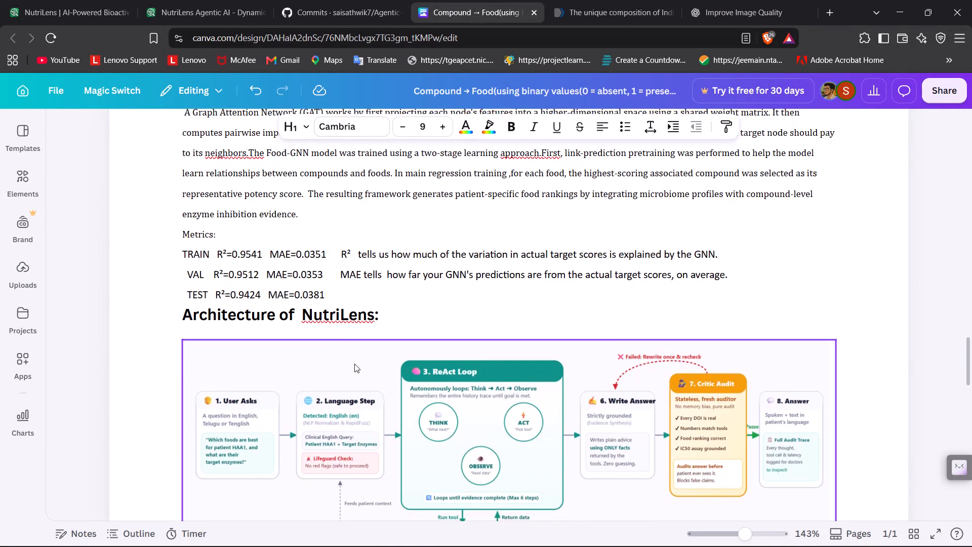
triple_click(335, 328)
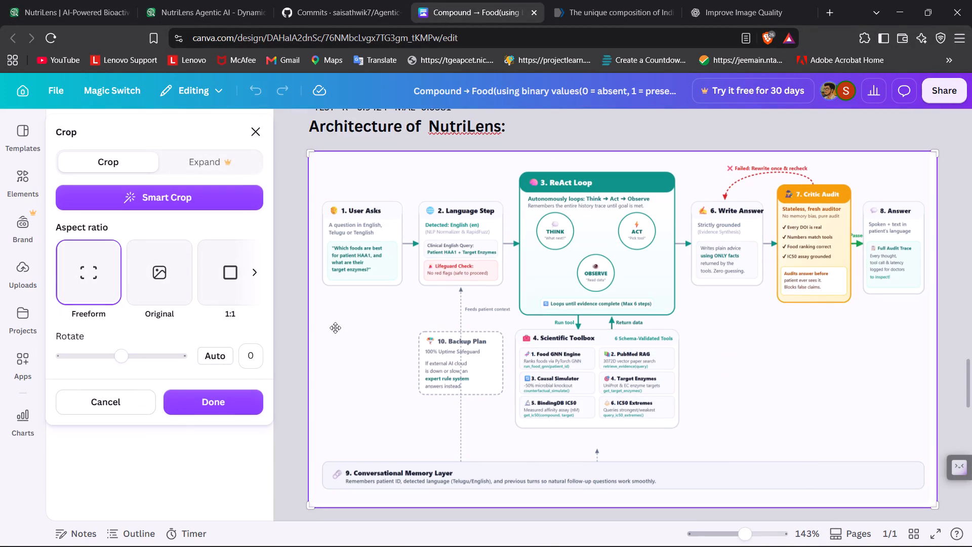
key(Delete)
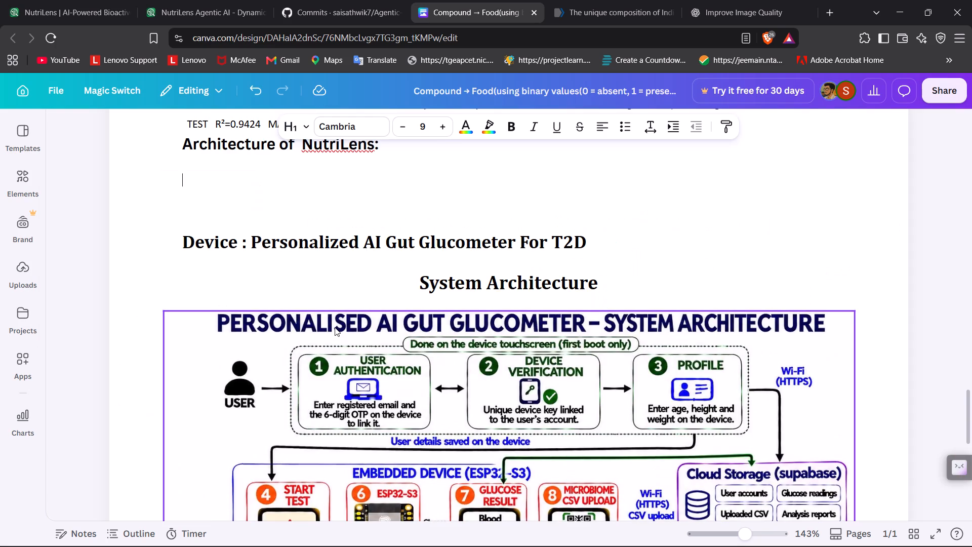
Delete the heading "Architecture of NutriLens:" below the TEST metrics line.
scroll(331, 314, up, 1)
triple_click(305, 284)
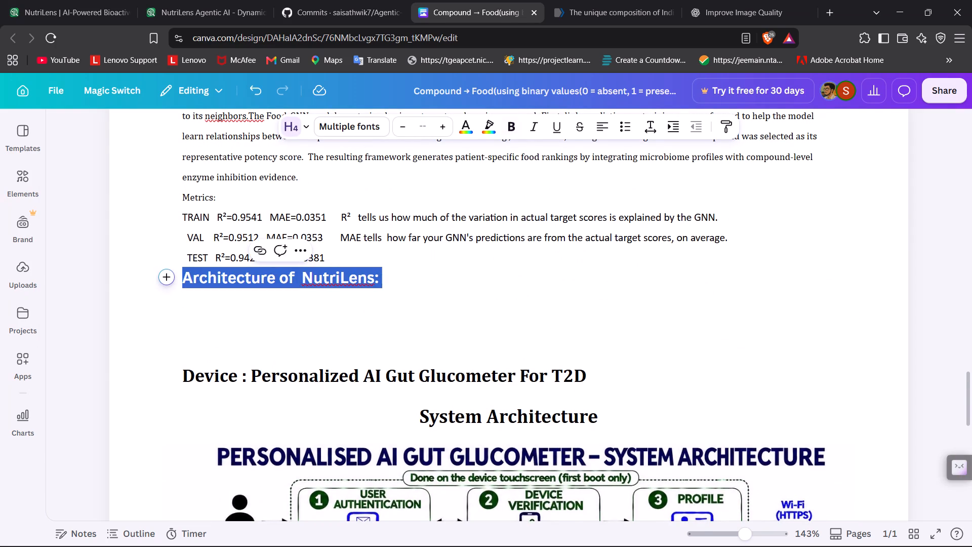
key(Delete)
scroll(305, 284, up, 1)
key(Escape)
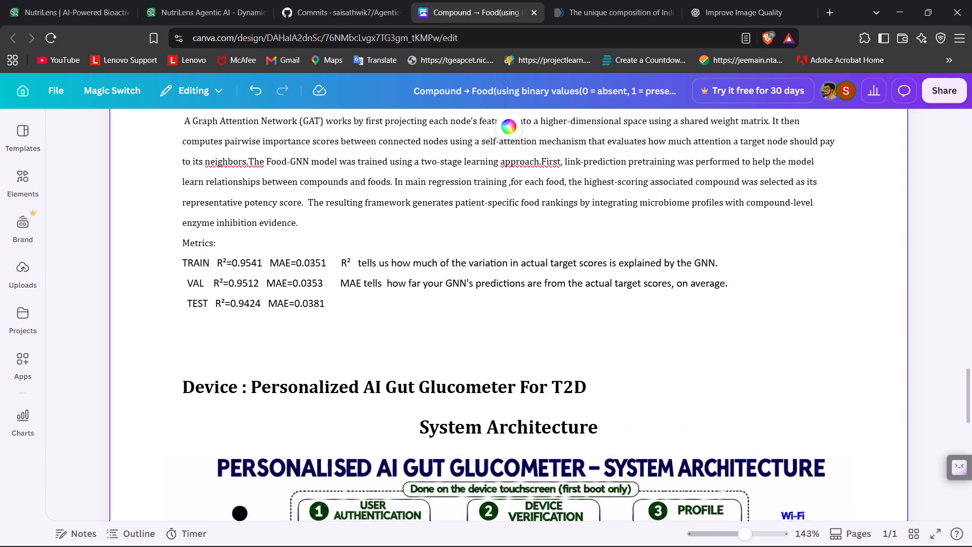
scroll(357, 248, up, 5)
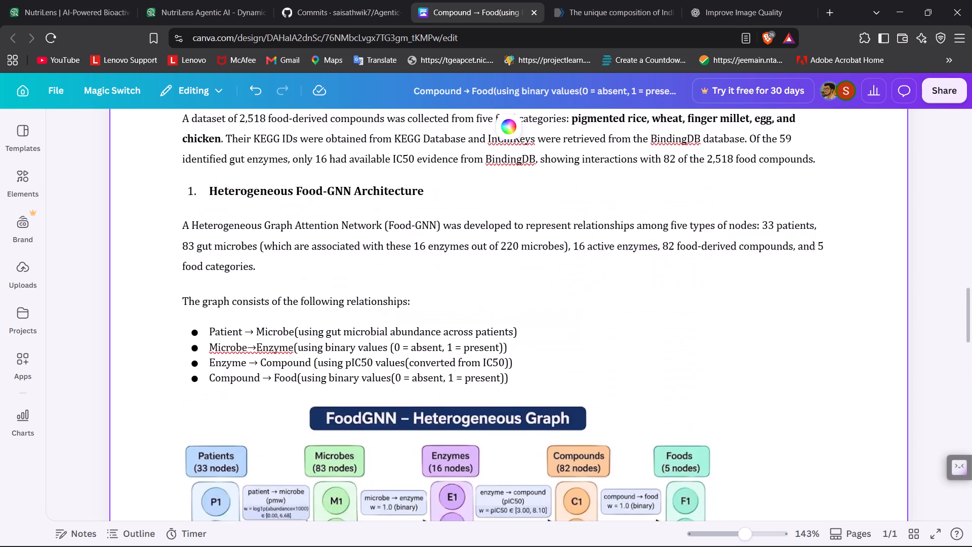
scroll(357, 248, up, 3)
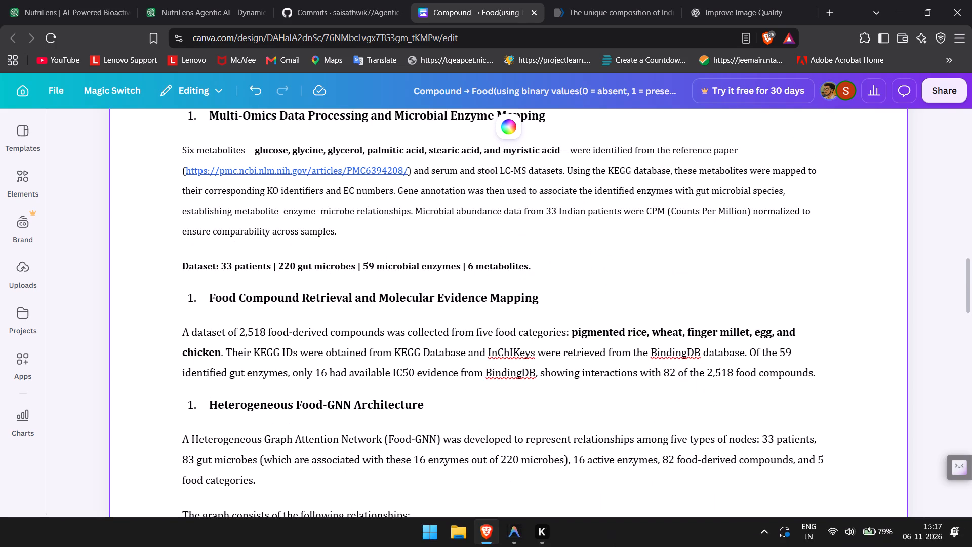
scroll(532, 346, up, 1)
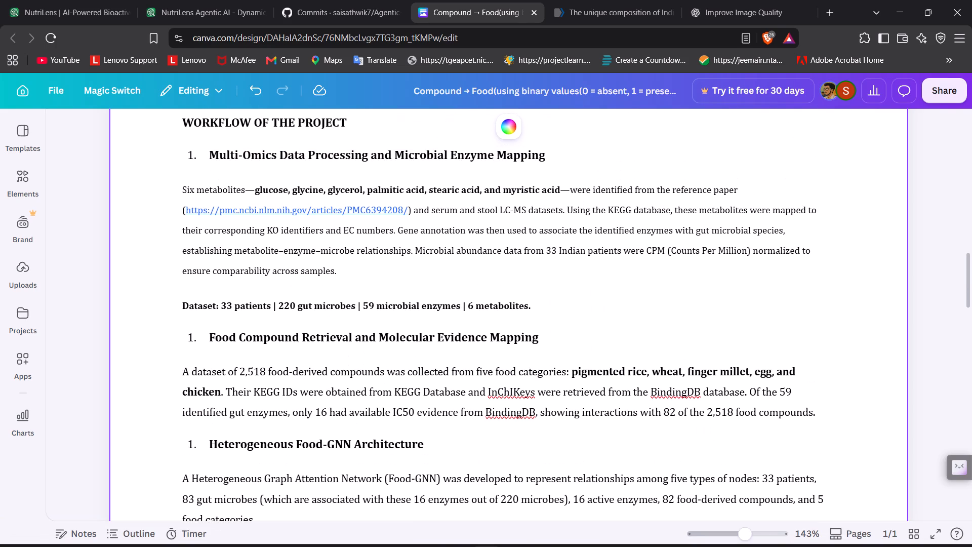
scroll(532, 346, up, 1)
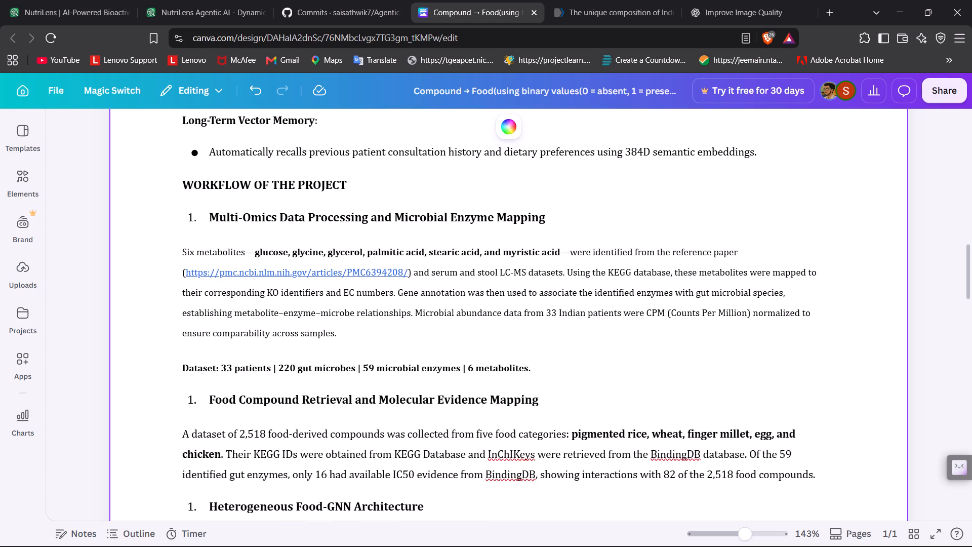
scroll(532, 346, up, 1)
click(349, 225)
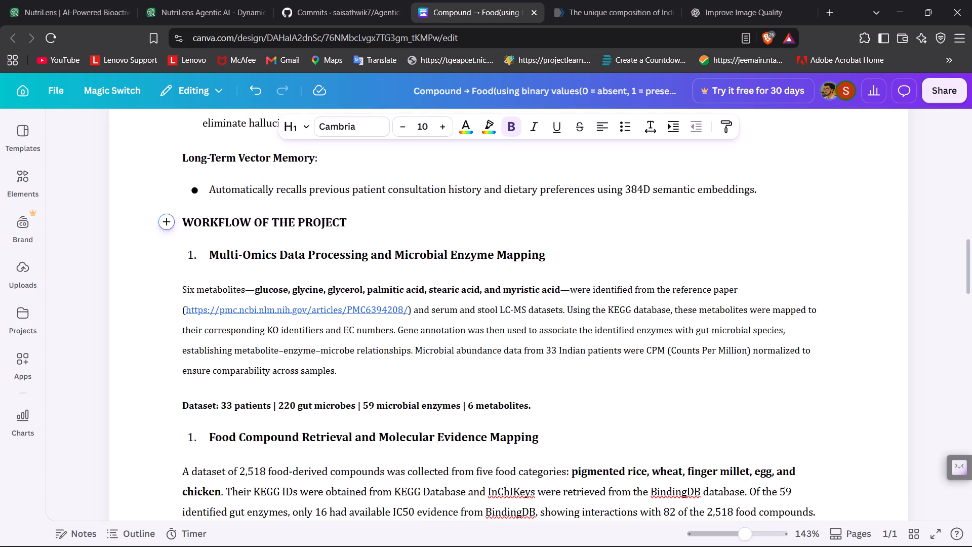
click(818, 189)
scroll(818, 189, up, 3)
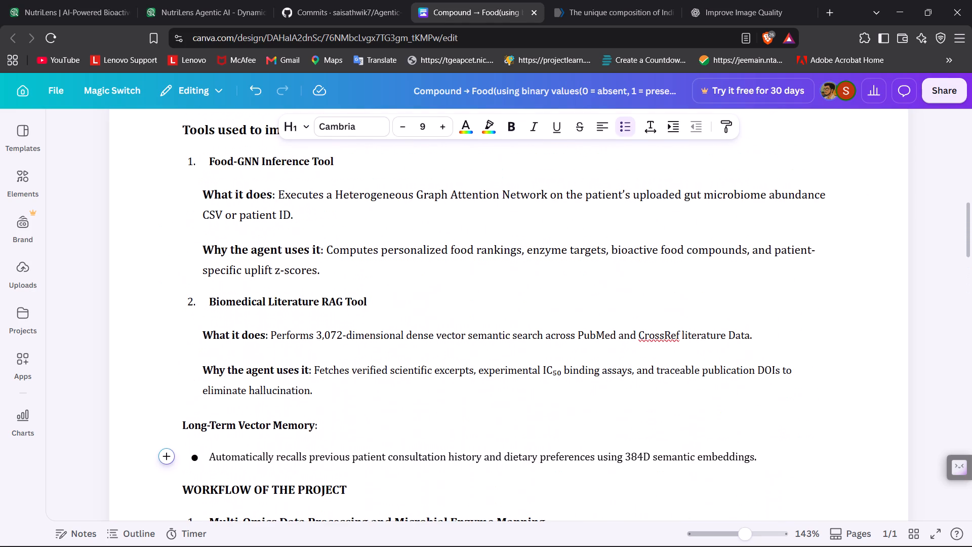
scroll(818, 189, down, 1)
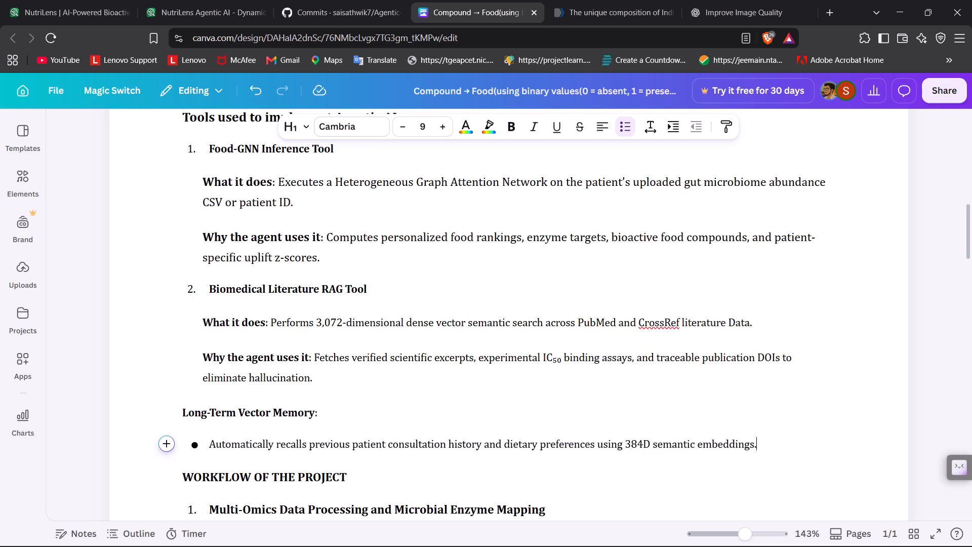
scroll(818, 189, down, 2)
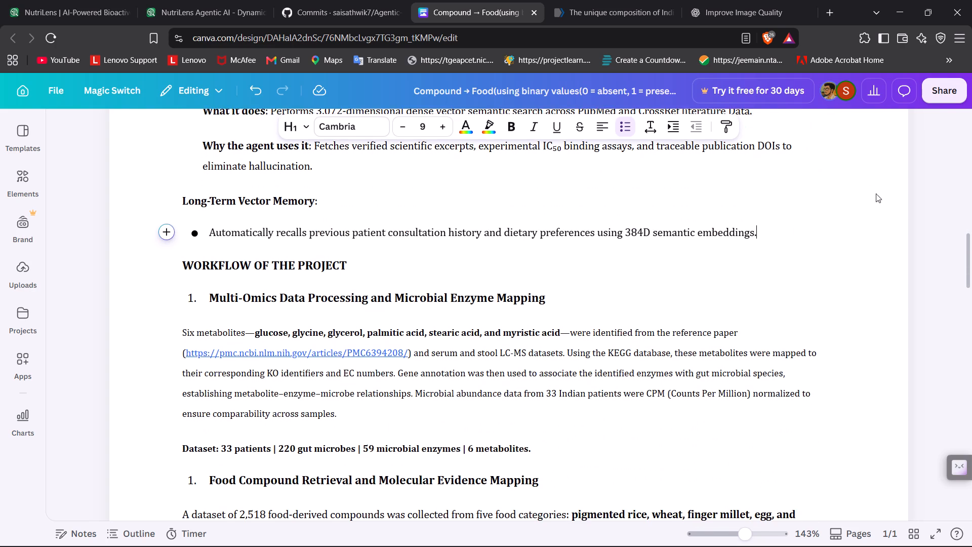
scroll(876, 213, down, 3)
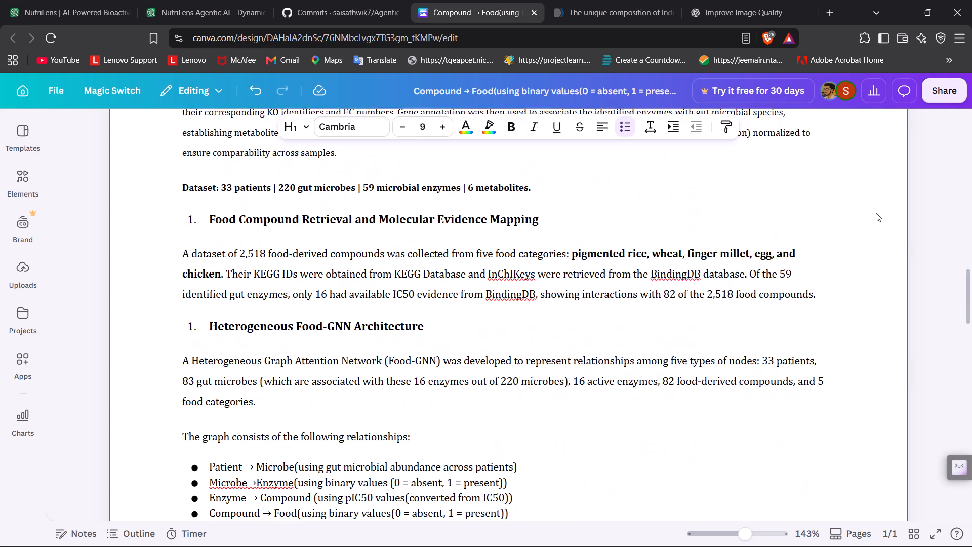
scroll(876, 213, down, 1)
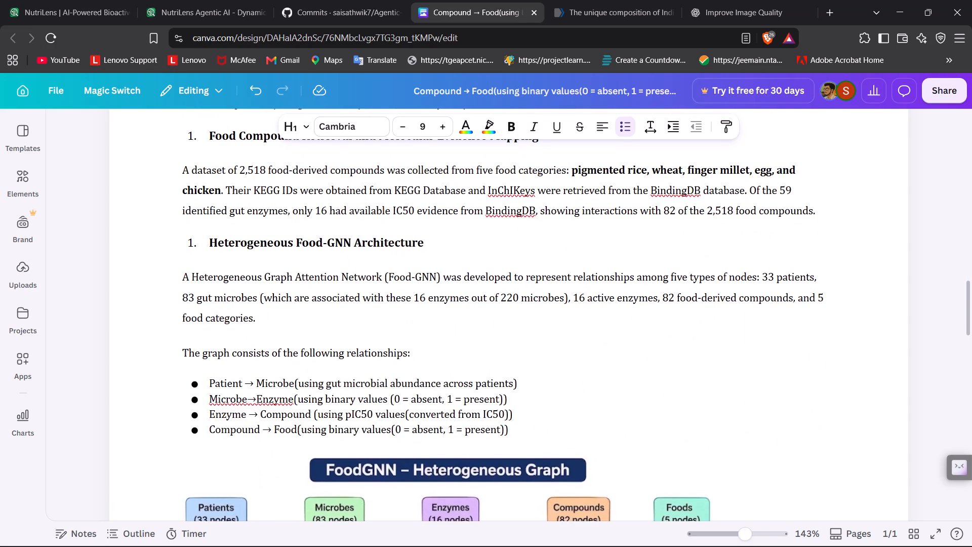
click(444, 260)
scroll(444, 260, down, 2)
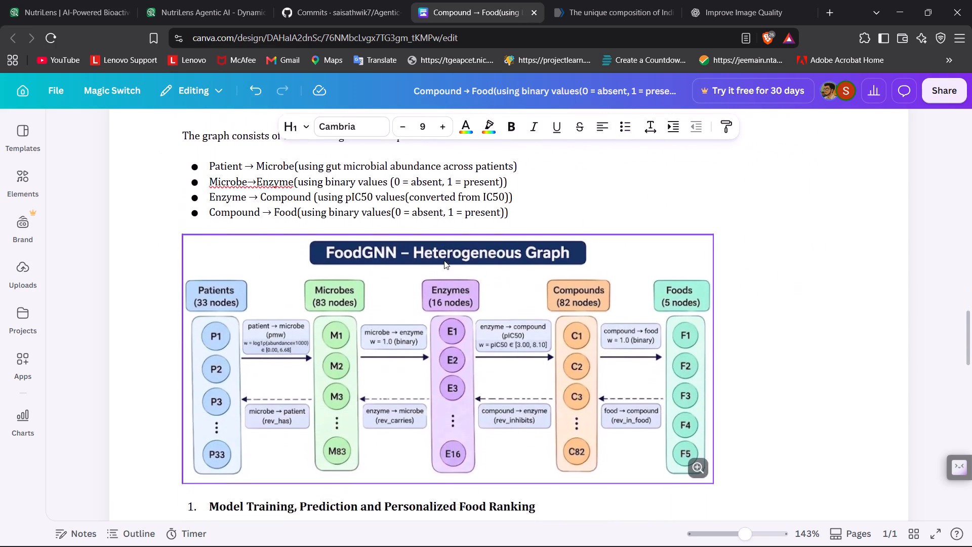
scroll(444, 260, down, 3)
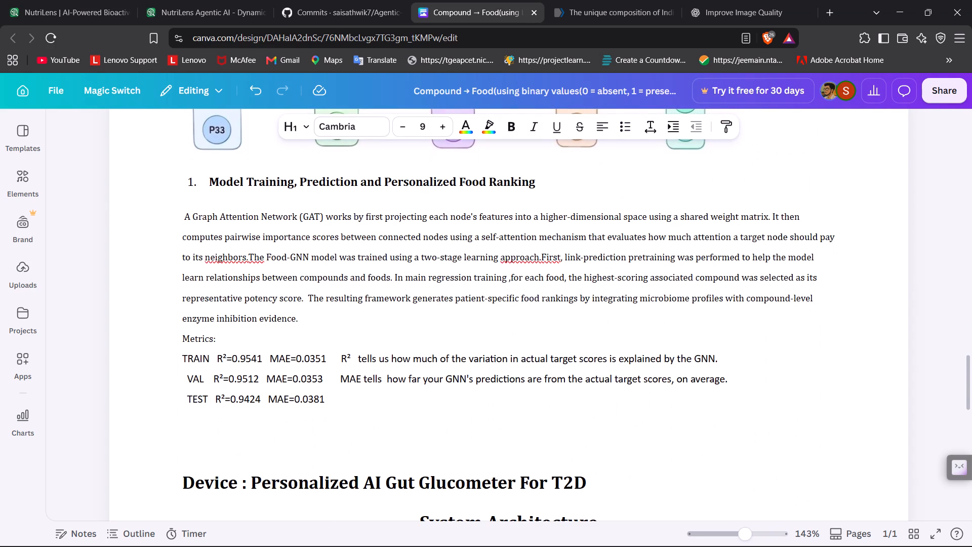
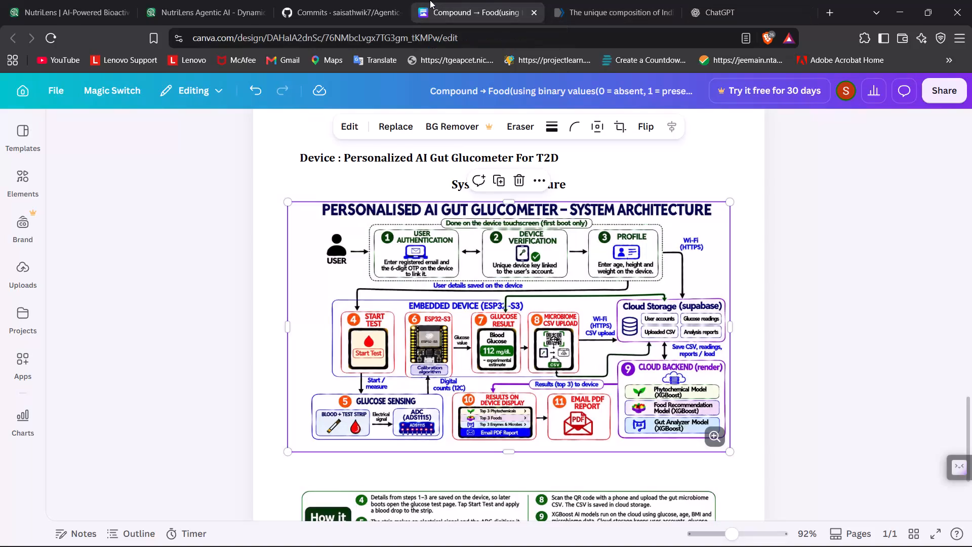
Review the Canva document backwards from the gut glucometer architecture diagram through the Food-GNN and workflow sections to the agent tool descriptions.
scroll(363, 159, up, 2)
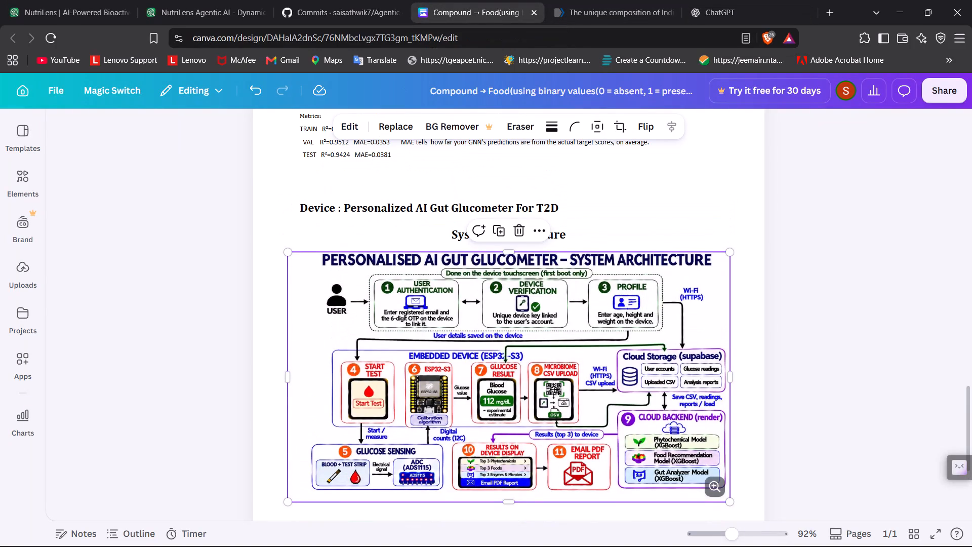
scroll(350, 207, up, 3)
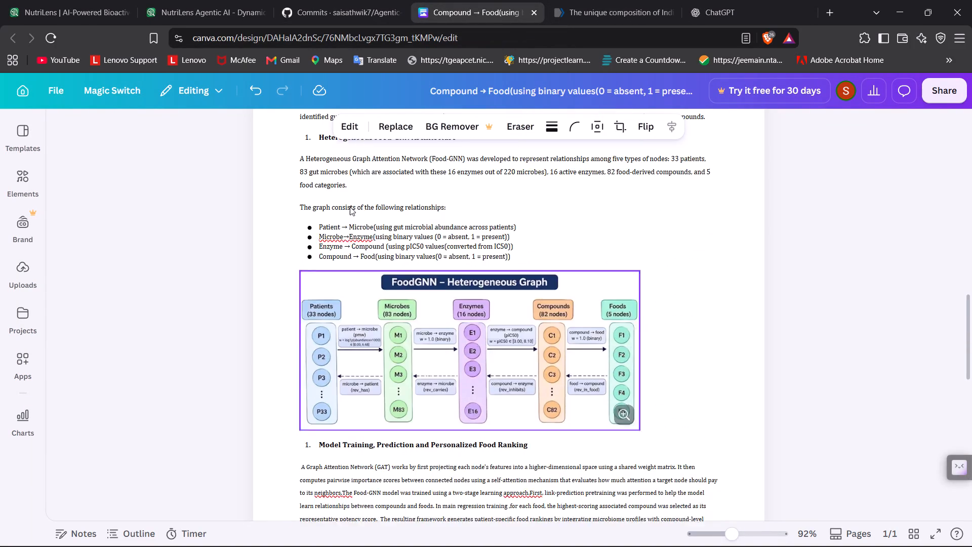
scroll(350, 207, up, 3)
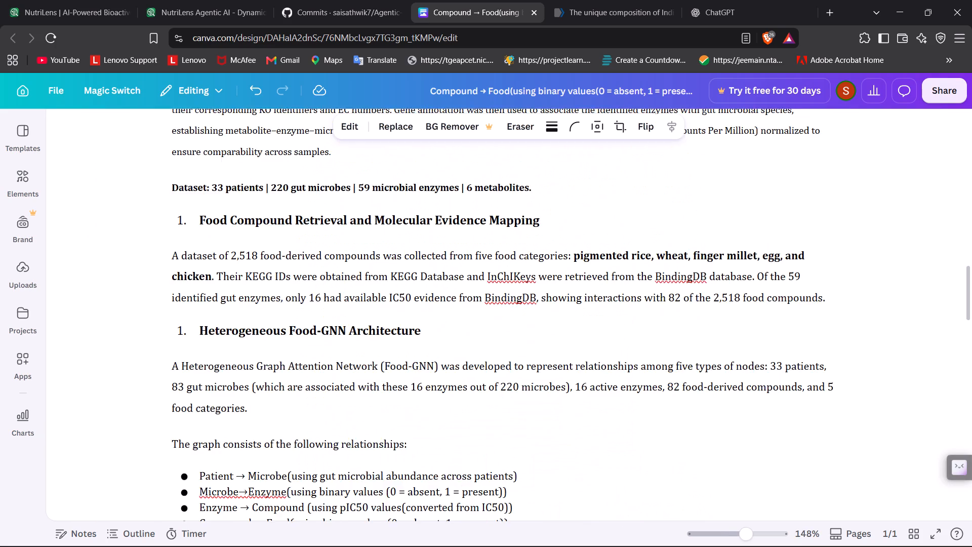
scroll(350, 207, up, 4)
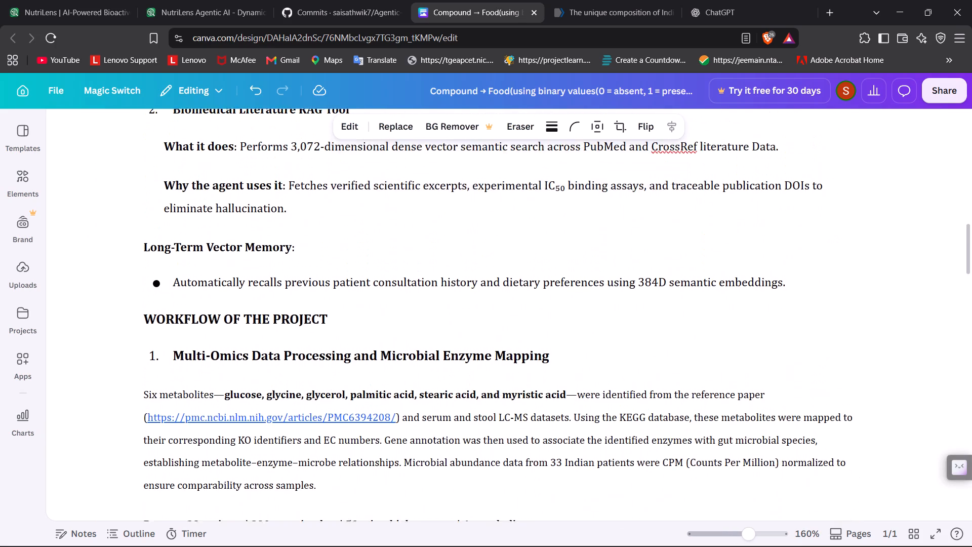
scroll(350, 207, up, 4)
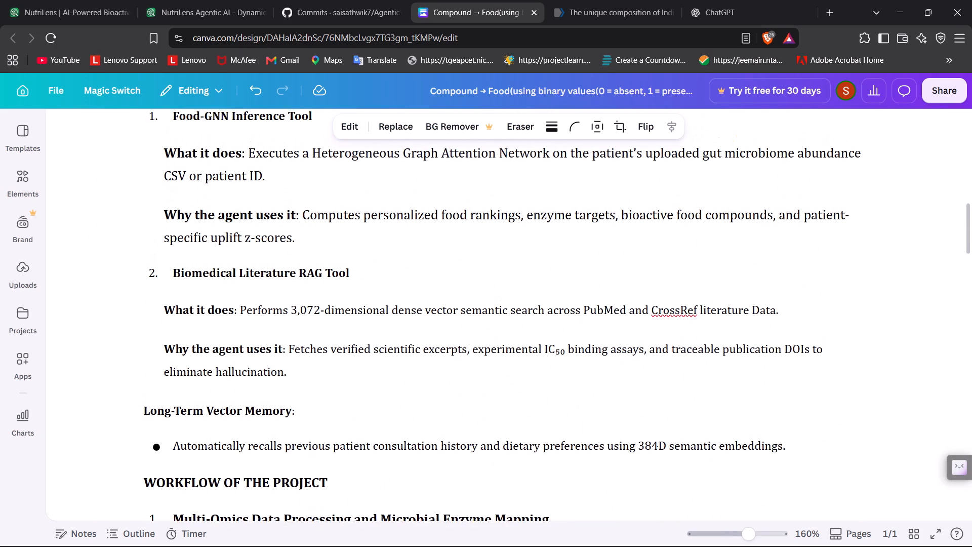
scroll(350, 207, up, 1)
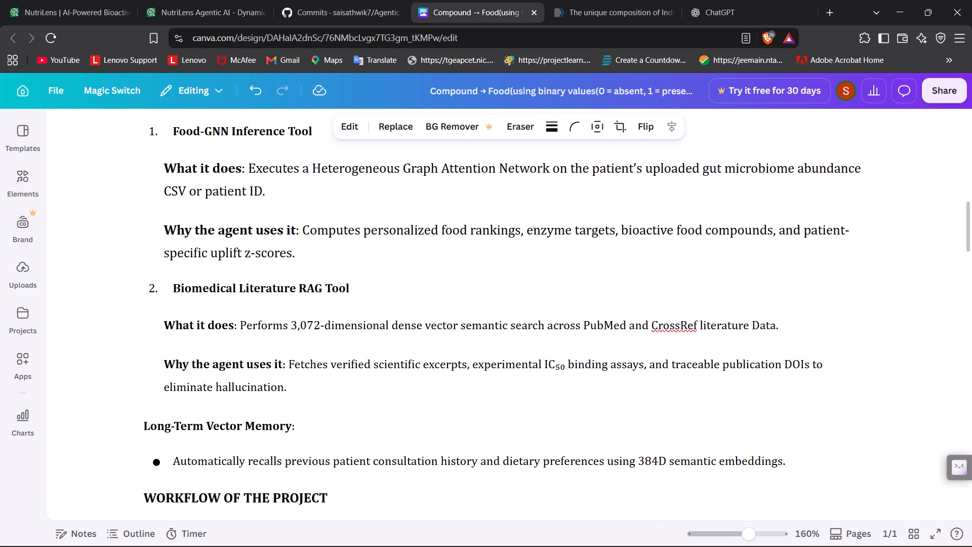
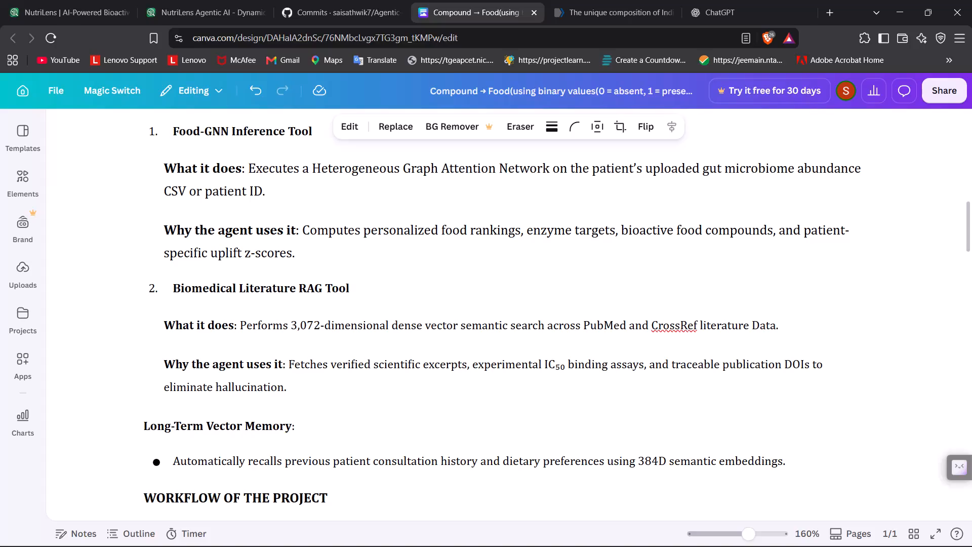
Reduce both description paragraphs under Food-GNN Inference Tool to font size 8.
drag(299, 252, 293, 251)
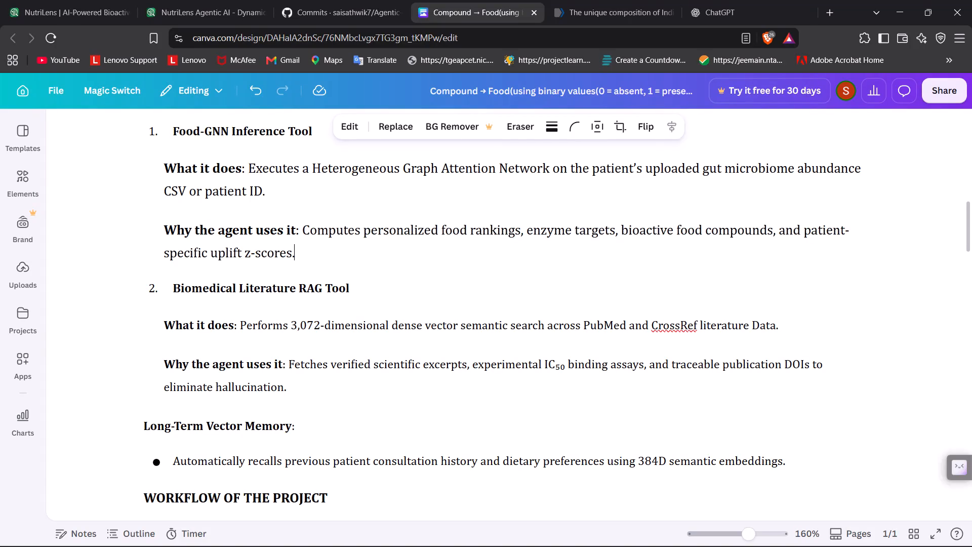
drag(293, 251, 145, 163)
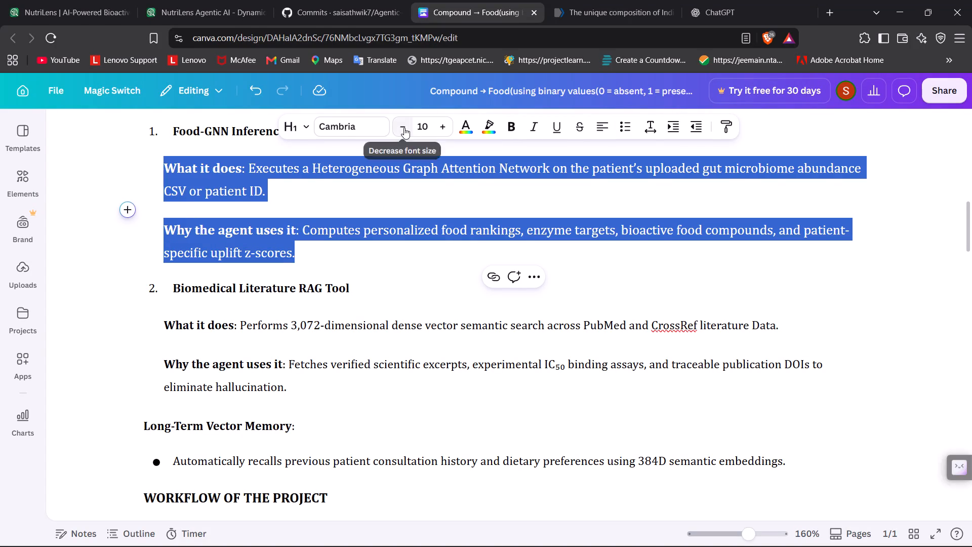
click(404, 128)
click(330, 238)
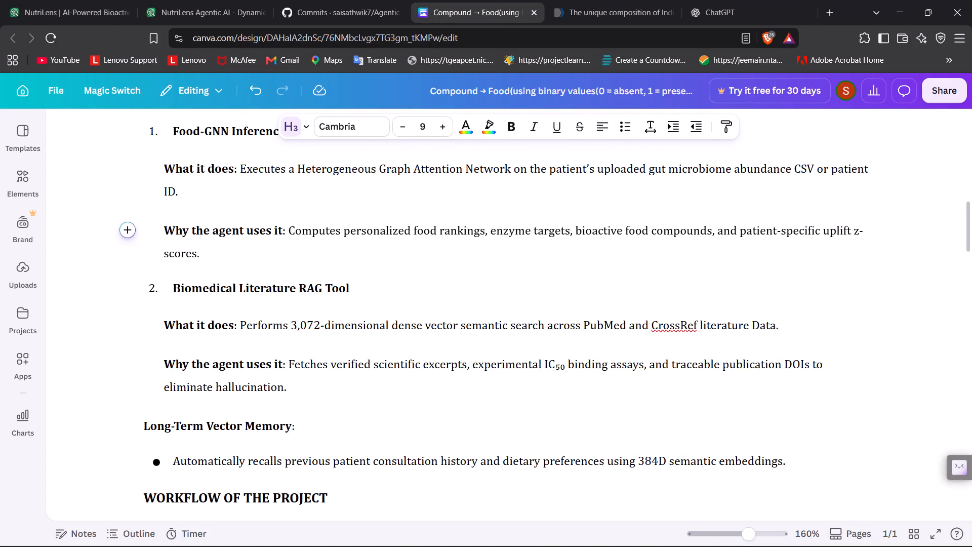
drag(208, 256, 150, 173)
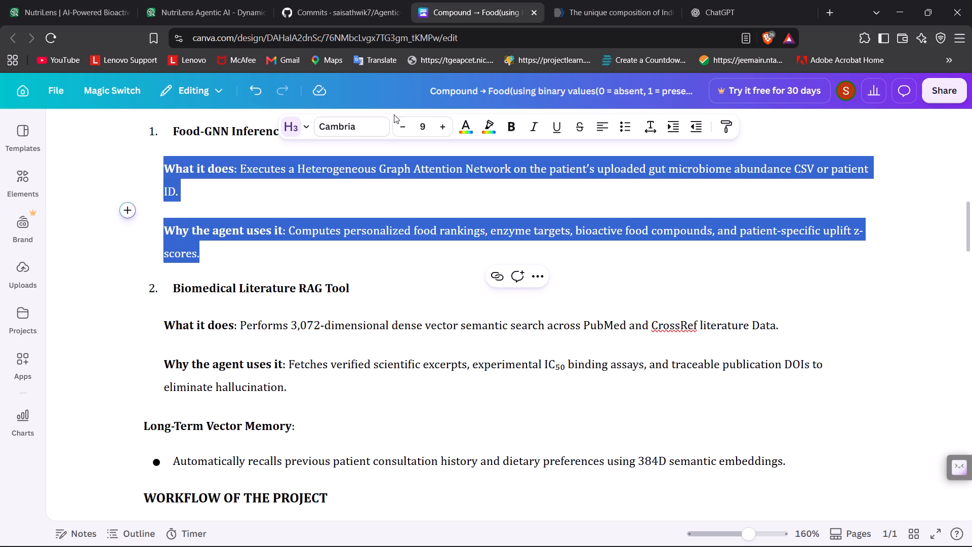
click(399, 128)
click(335, 232)
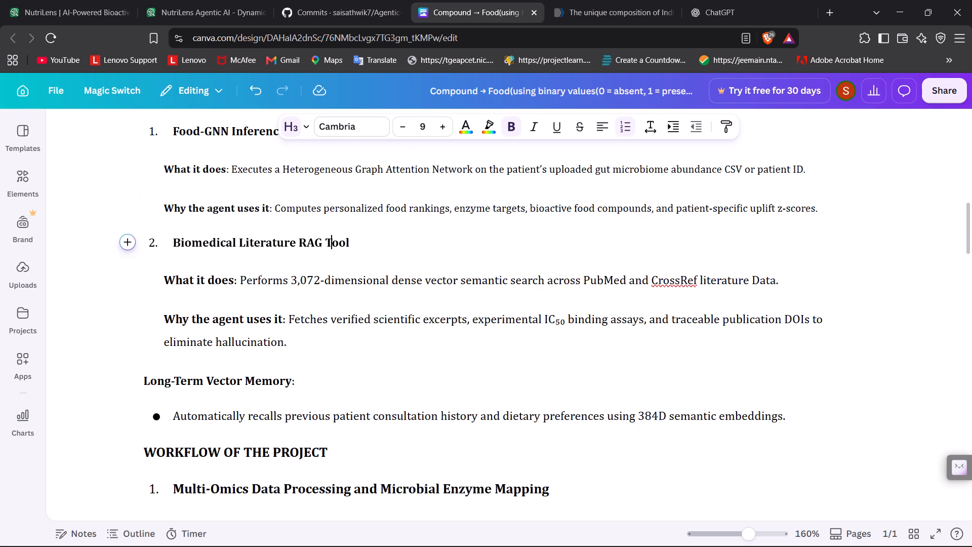
Reduce both description paragraphs under Biomedical Literature RAG Tool to font size 8.
drag(299, 336, 220, 317)
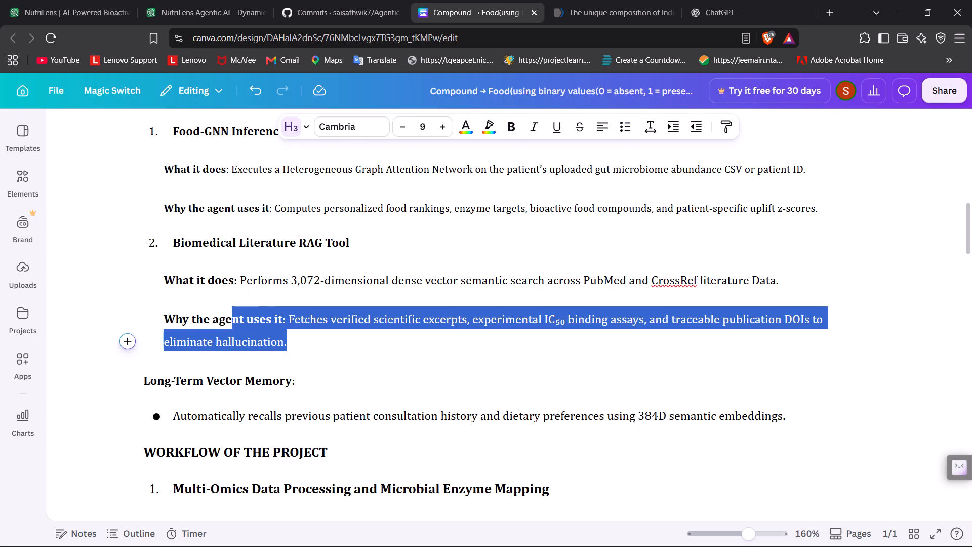
drag(220, 317, 153, 284)
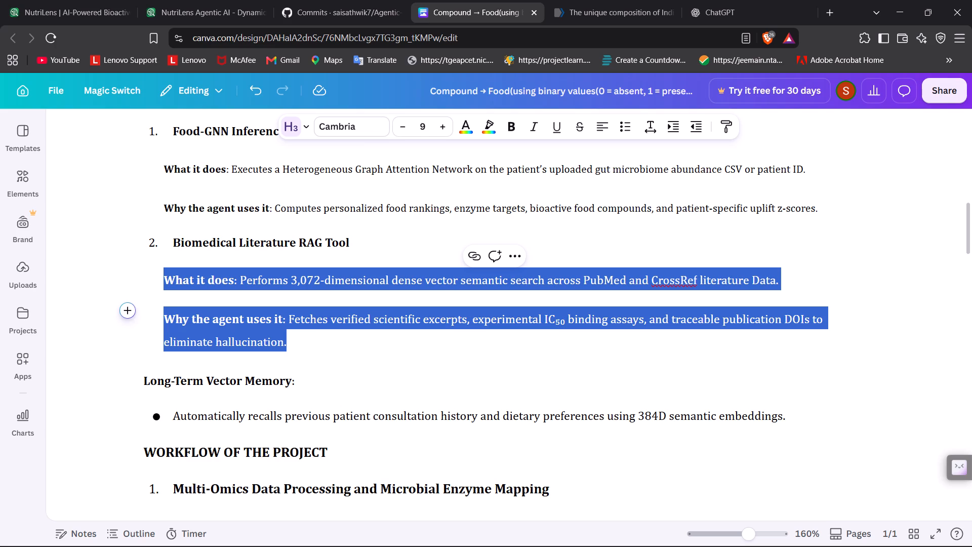
click(404, 131)
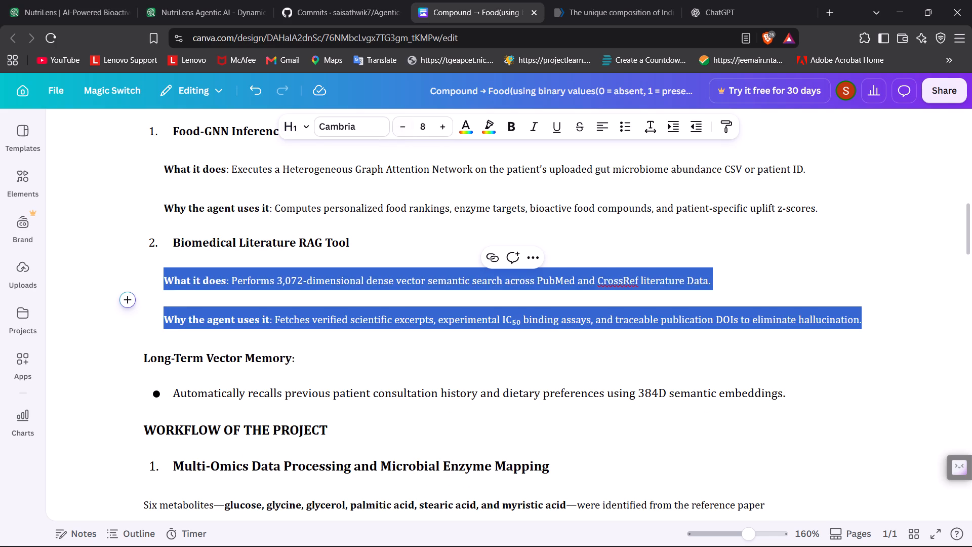
click(745, 278)
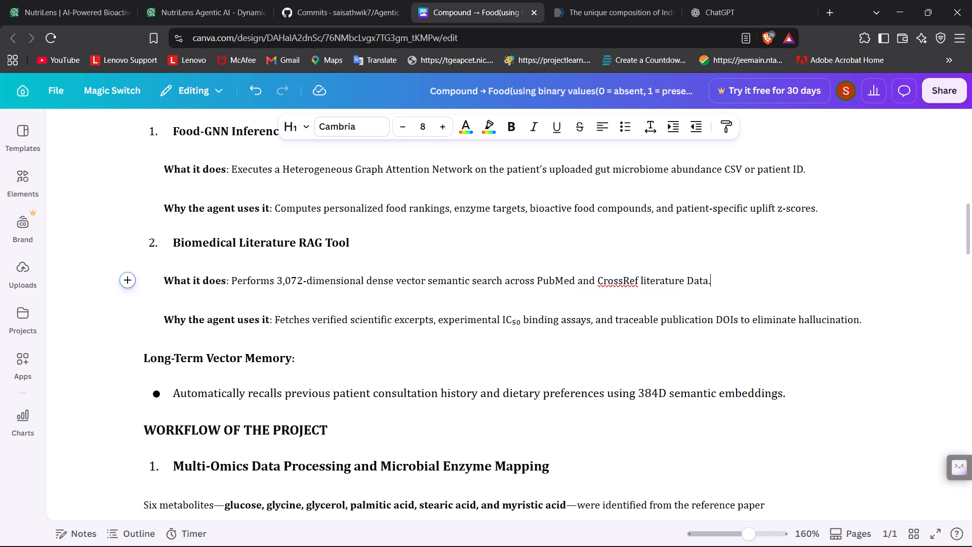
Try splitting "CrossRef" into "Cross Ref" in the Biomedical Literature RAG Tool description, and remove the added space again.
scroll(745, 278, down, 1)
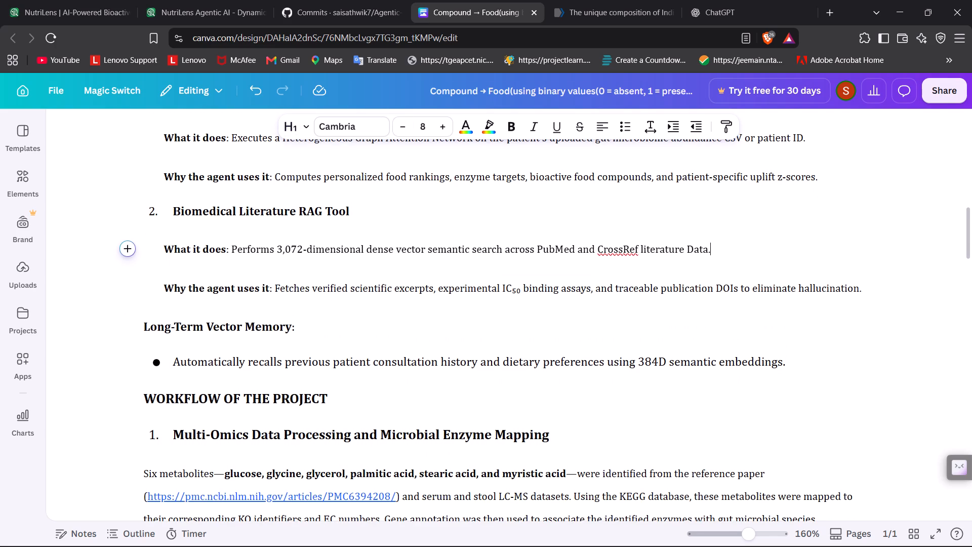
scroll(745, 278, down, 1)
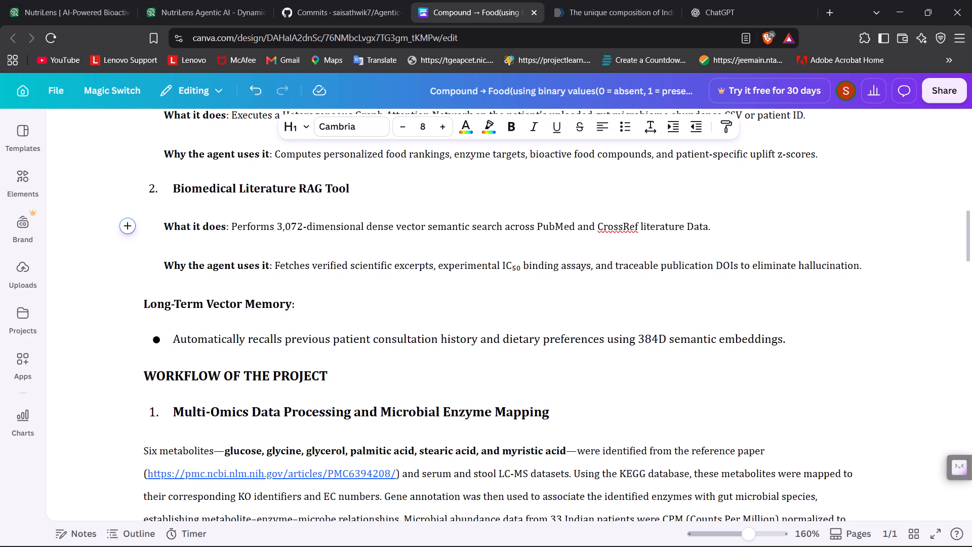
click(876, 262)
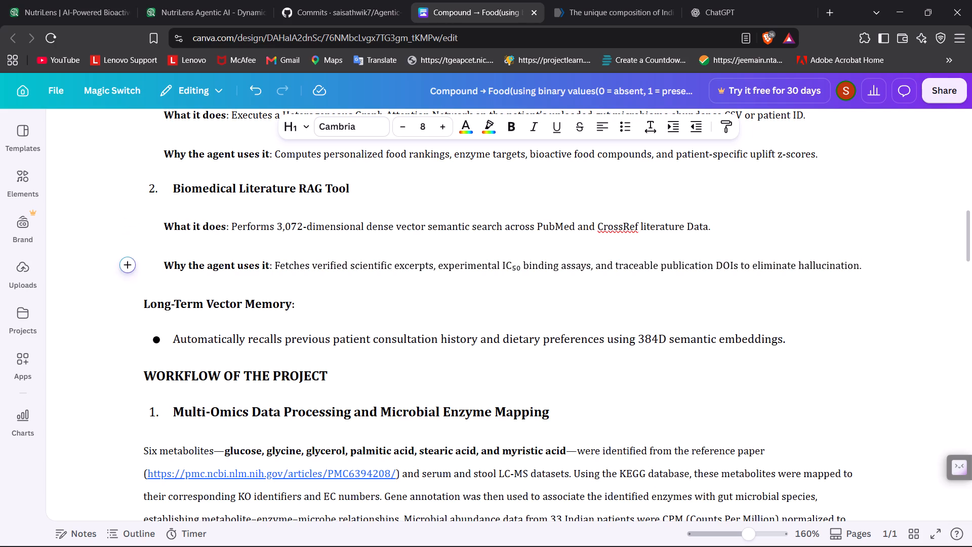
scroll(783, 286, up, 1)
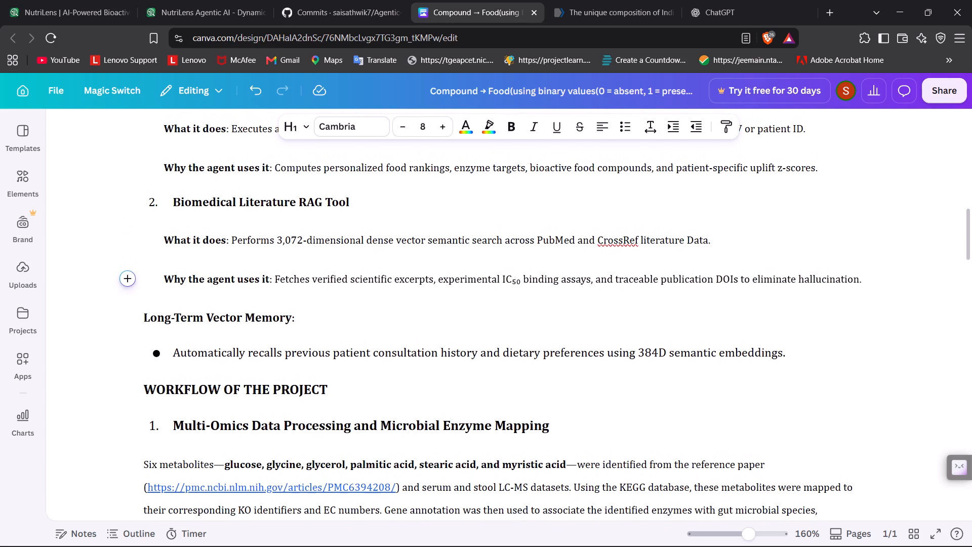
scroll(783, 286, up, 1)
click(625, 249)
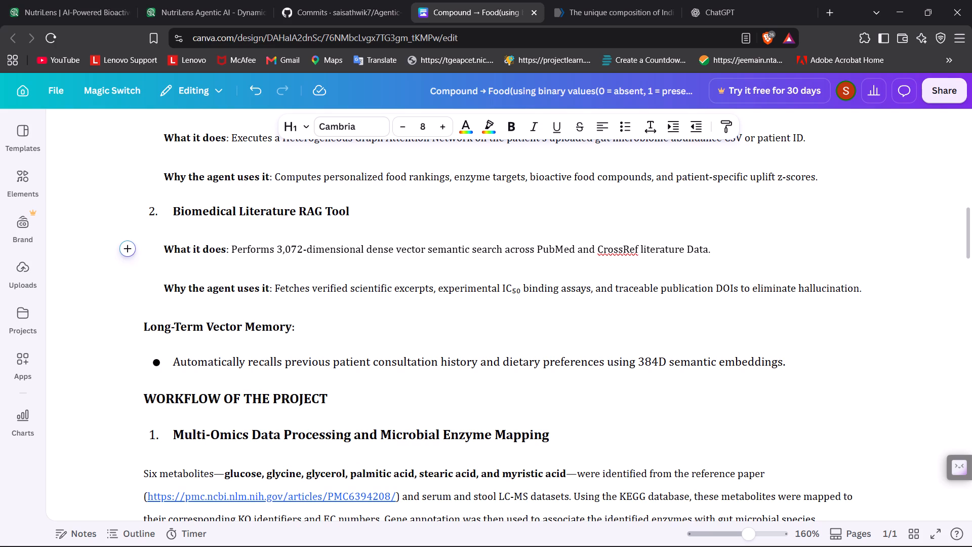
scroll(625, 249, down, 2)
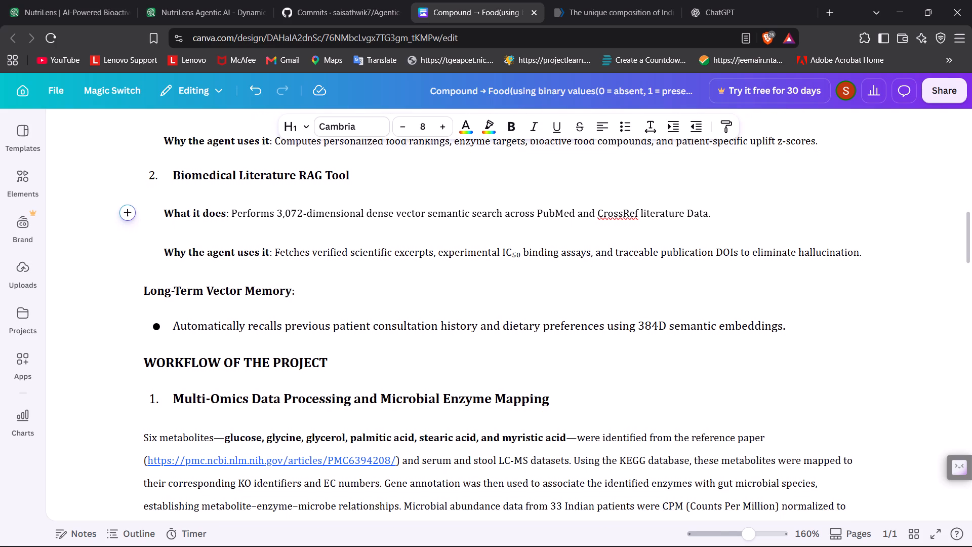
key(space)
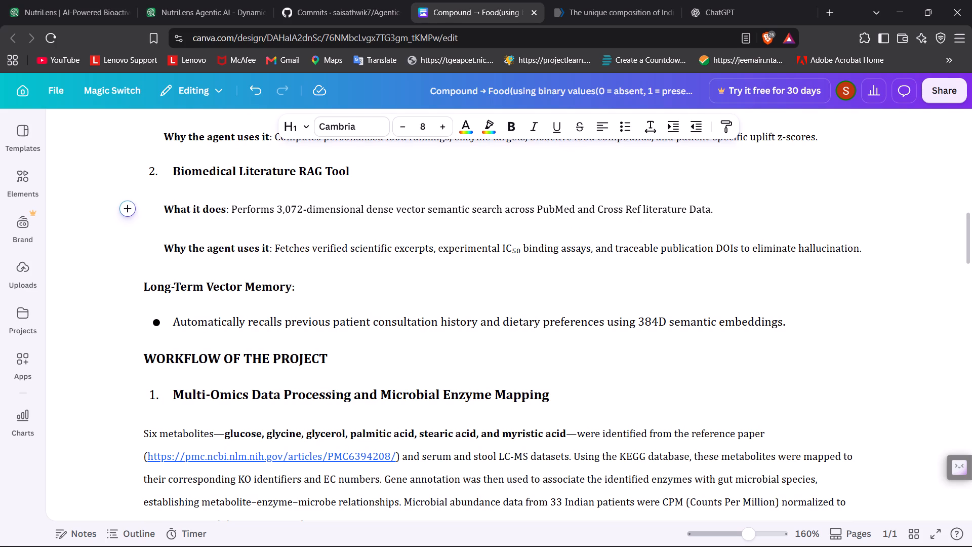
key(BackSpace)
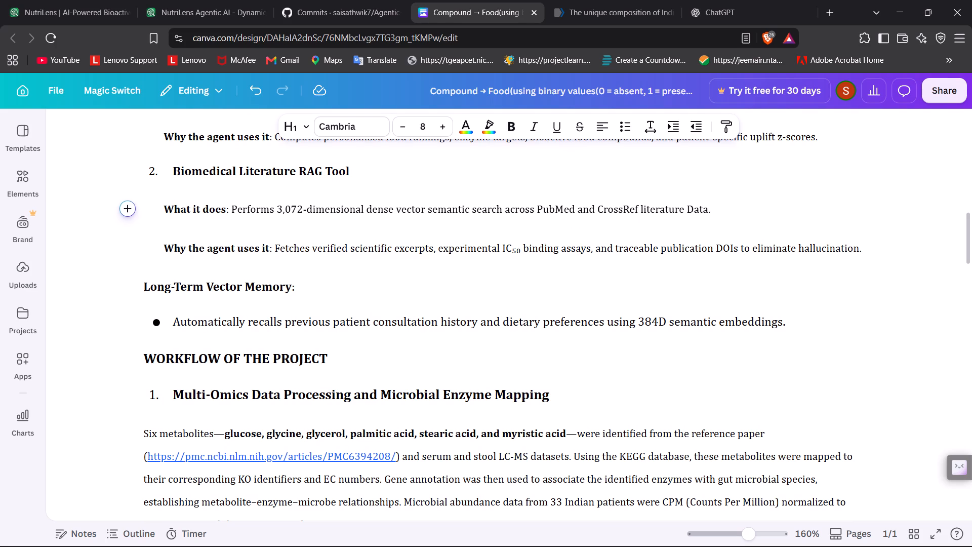
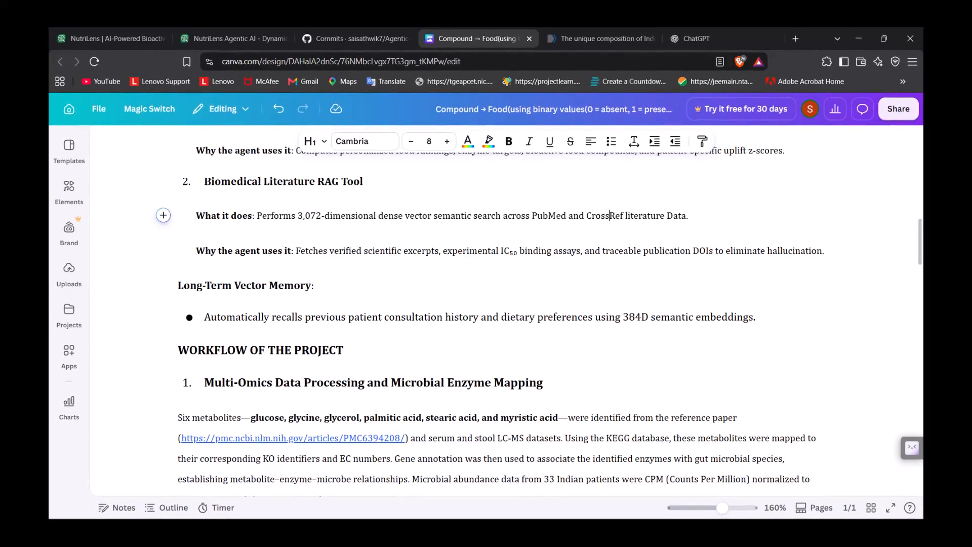
Review the document from its title and Key Concepts through the ReAct diagram to the Agentic AI tool descriptions.
scroll(489, 282, up, 2)
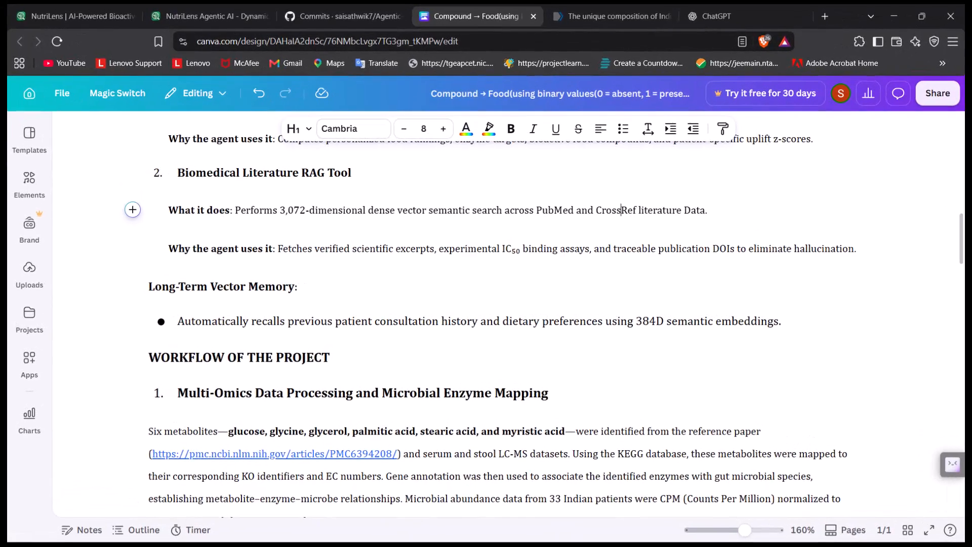
scroll(489, 282, up, 4)
scroll(489, 282, down, 2)
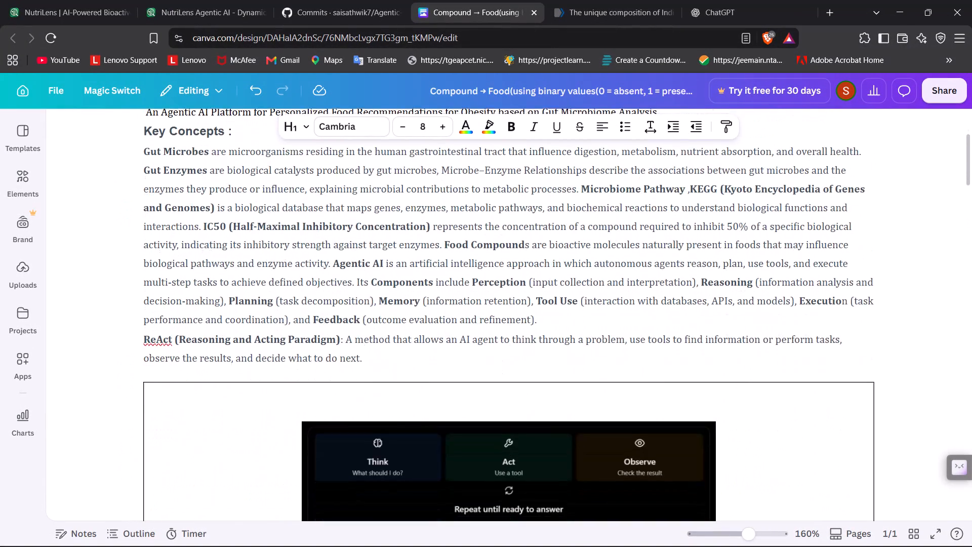
scroll(489, 282, down, 7)
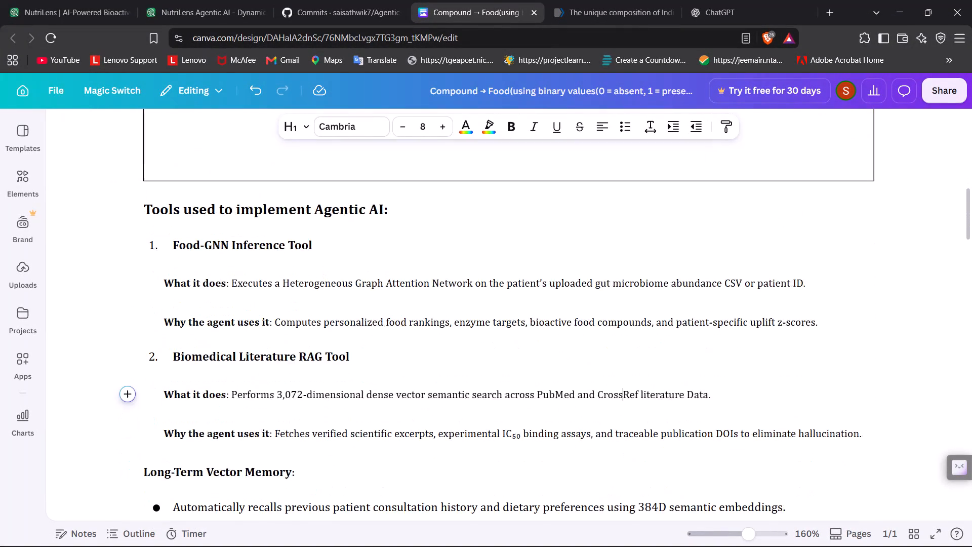
scroll(489, 282, down, 2)
scroll(489, 282, up, 4)
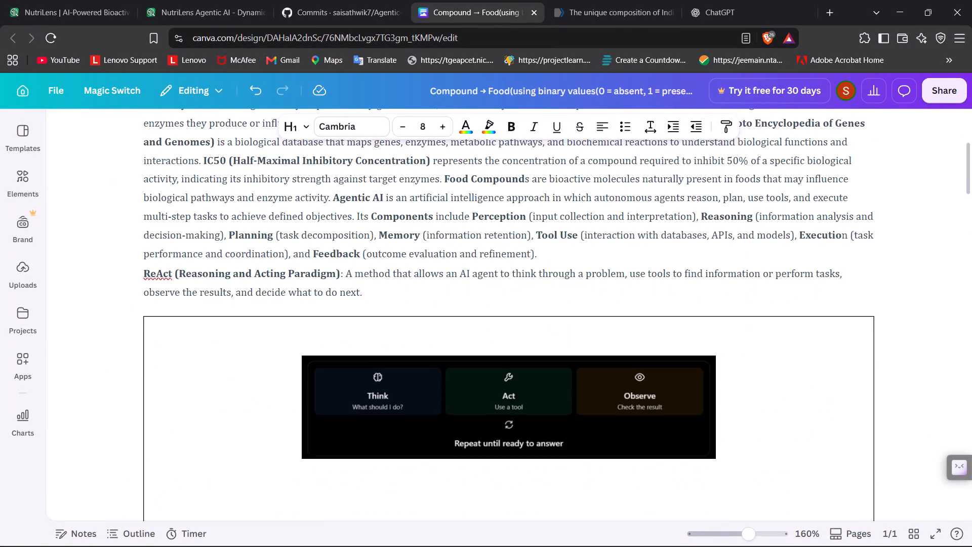
scroll(489, 282, up, 4)
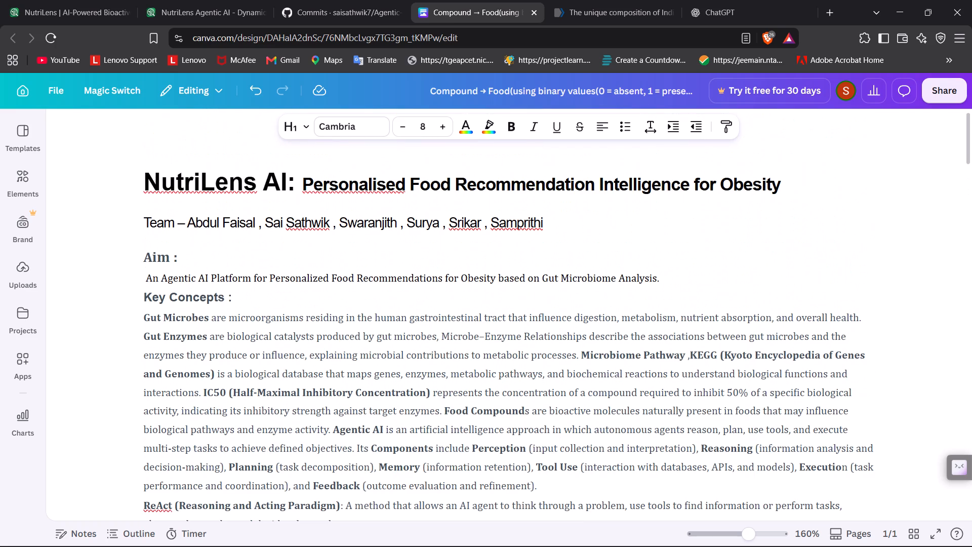
scroll(489, 282, down, 2)
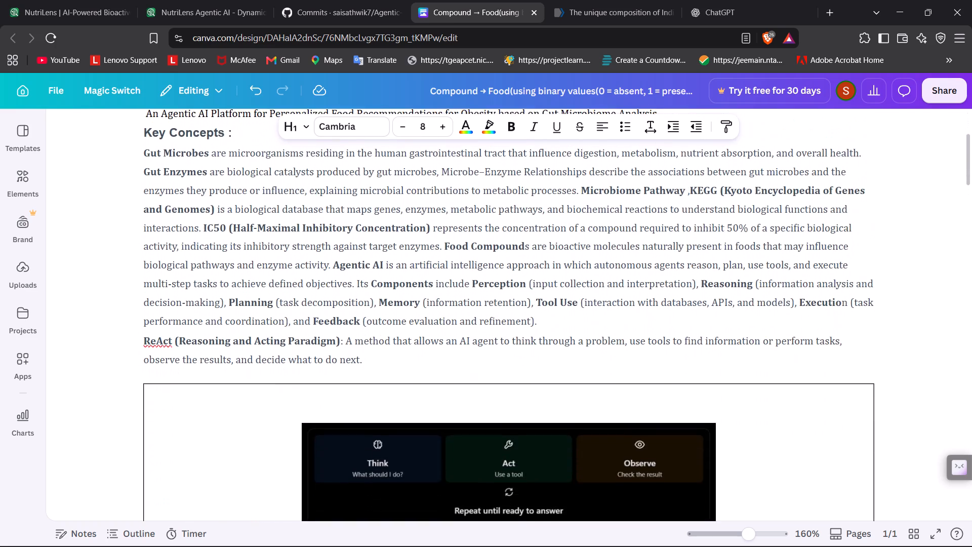
scroll(489, 282, down, 4)
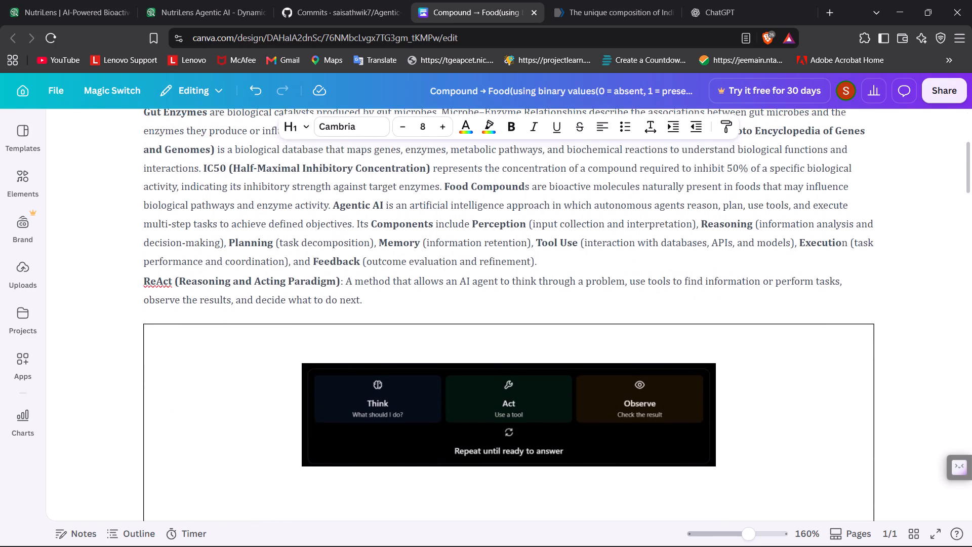
scroll(489, 282, down, 2)
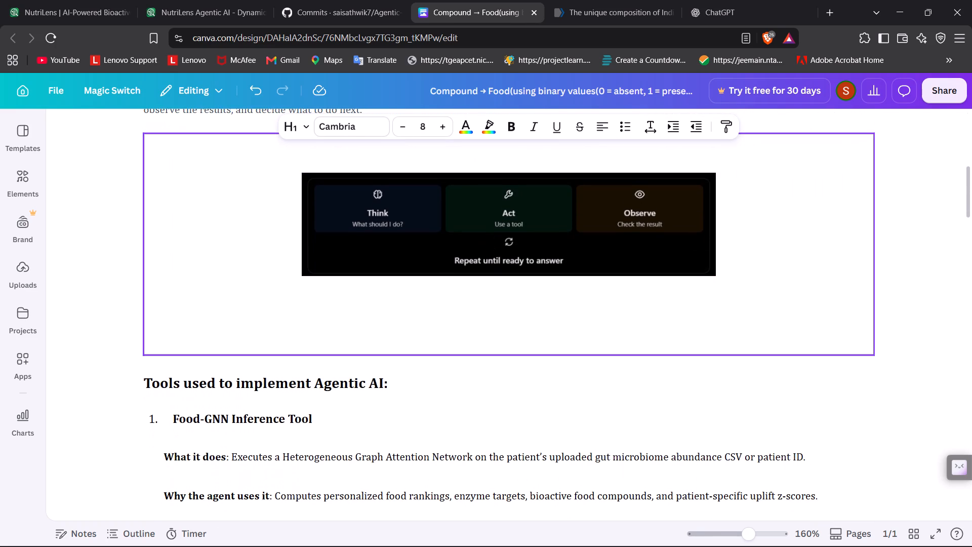
scroll(489, 282, down, 3)
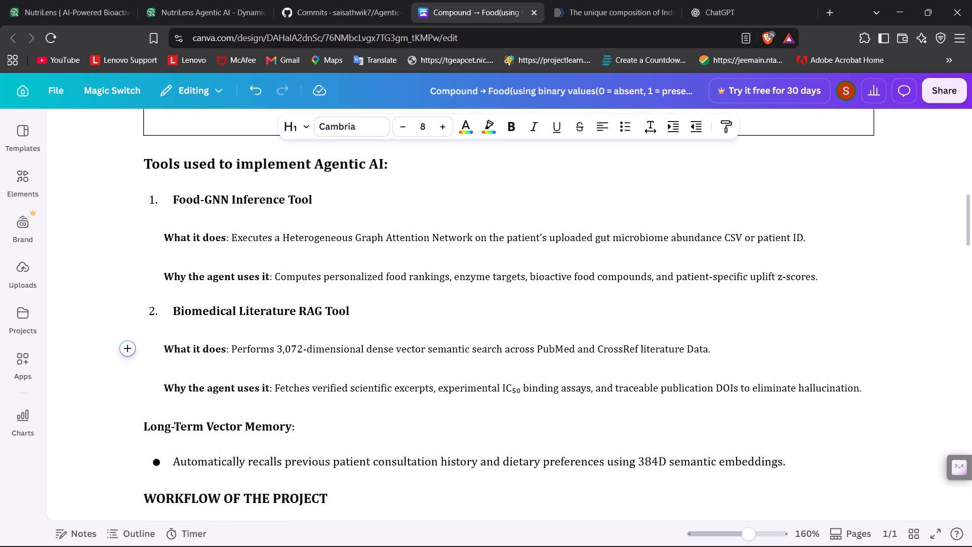
scroll(489, 282, down, 2)
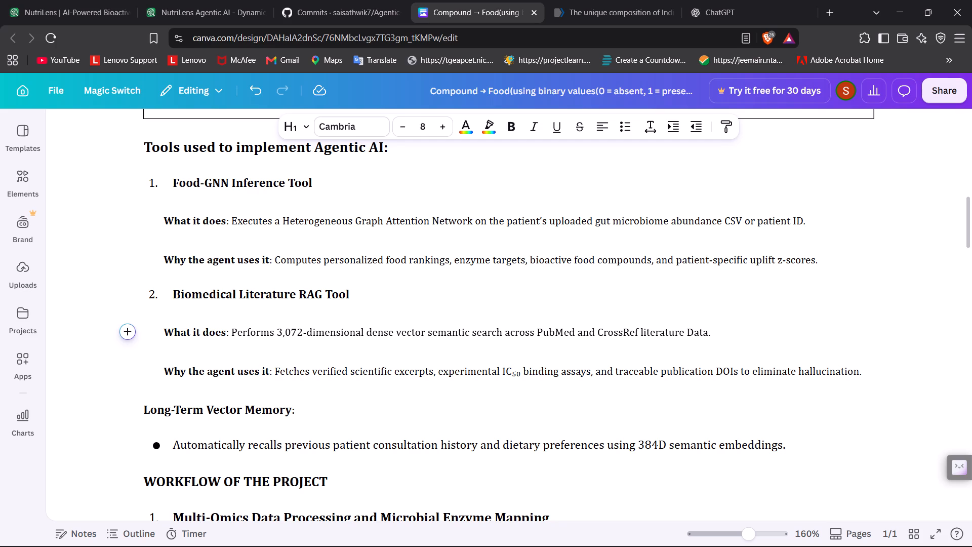
scroll(612, 279, down, 1)
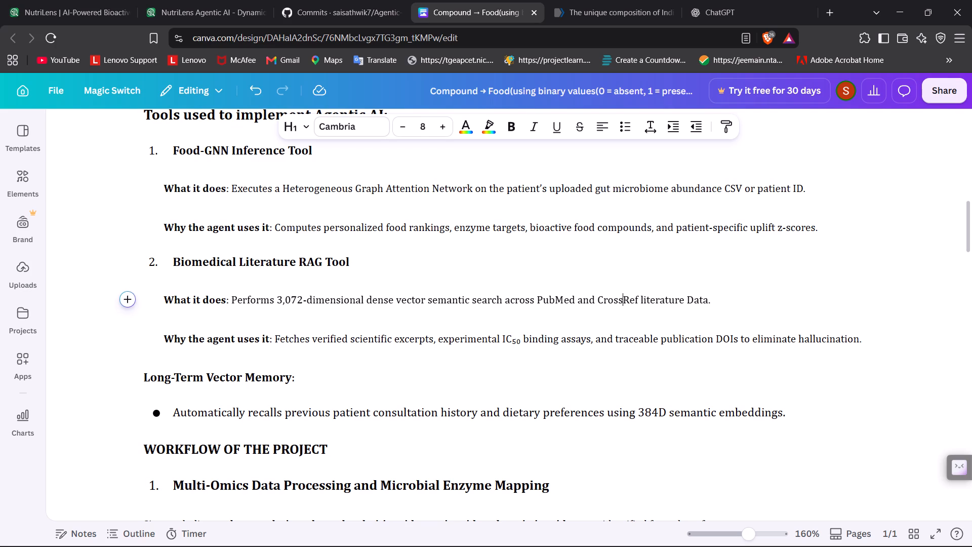
scroll(560, 242, down, 1)
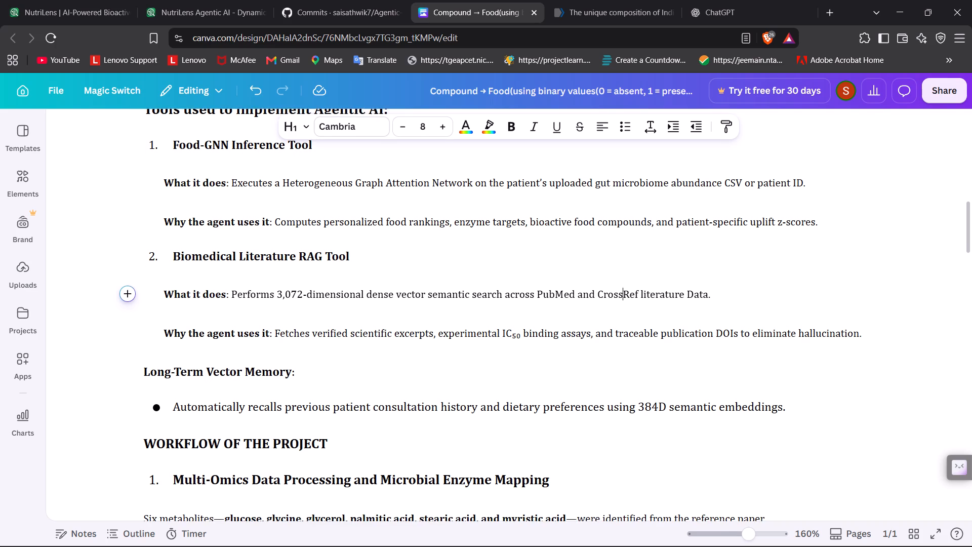
scroll(560, 242, down, 2)
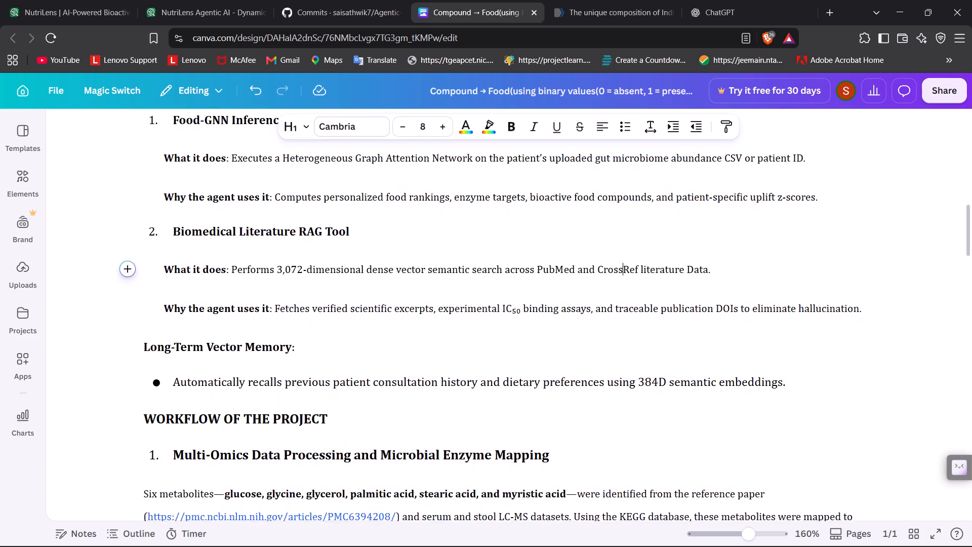
scroll(560, 242, down, 1)
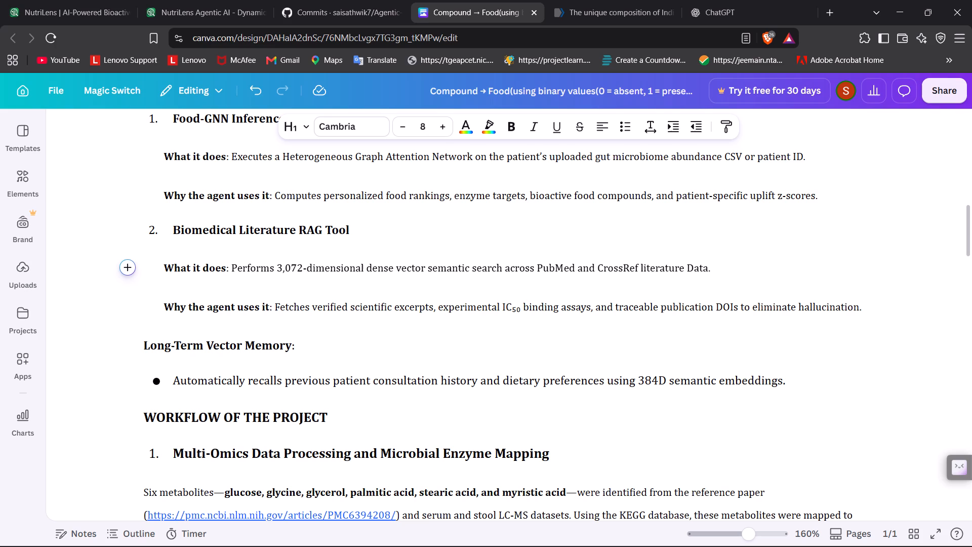
In the Biomedical Literature RAG Tool's "What it does" line, replace "across PubMed and CrossRef literature Data" with "on the custom Database".
click(534, 270)
key(Right)
key(Right)
key(Right)
key(Right)
key(Right)
key(Right)
key(Right)
key(Right)
key(Right)
key(Right)
key(Right)
key(Right)
key(Right)
key(Right)
key(Right)
key(Right)
key(Right)
key(Right)
key(Right)
key(Right)
key(Right)
key(Right)
key(Right)
key(BackSpace)
key(BackSpace)
key(BackSpace)
key(BackSpace)
key(BackSpace)
key(BackSpace)
key(BackSpace)
key(BackSpace)
key(BackSpace)
key(BackSpace)
key(BackSpace)
key(BackSpace)
key(BackSpace)
key(BackSpace)
key(BackSpace)
key(BackSpace)
key(BackSpace)
key(BackSpace)
key(BackSpace)
key(BackSpace)
key(BackSpace)
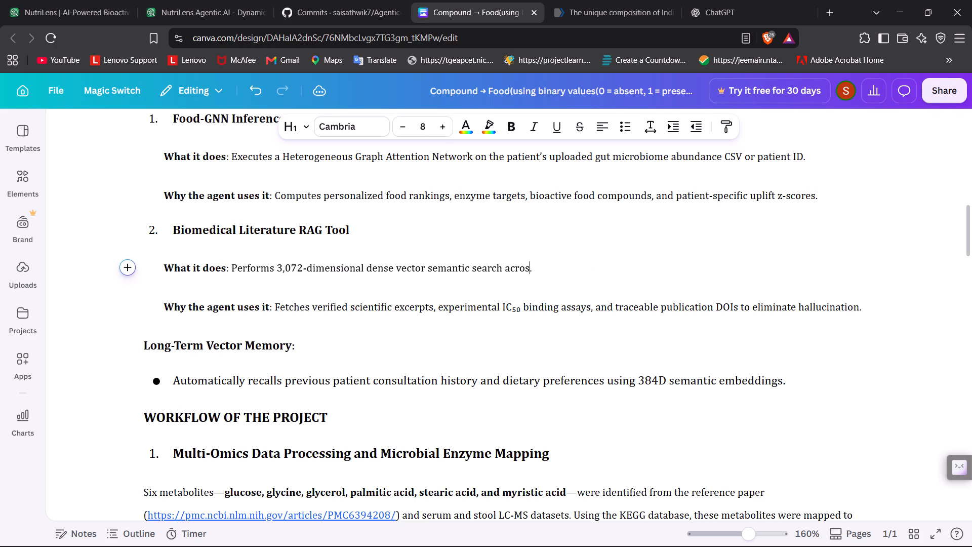
text(s)
key(space)
text(already)
key(BackSpace)
key(BackSpace)
key(BackSpace)
key(BackSpace)
key(BackSpace)
key(BackSpace)
key(BackSpace)
key(BackSpace)
key(BackSpace)
key(BackSpace)
key(BackSpace)
key(BackSpace)
key(BackSpace)
key(BackSpace)
text(on the)
key(space)
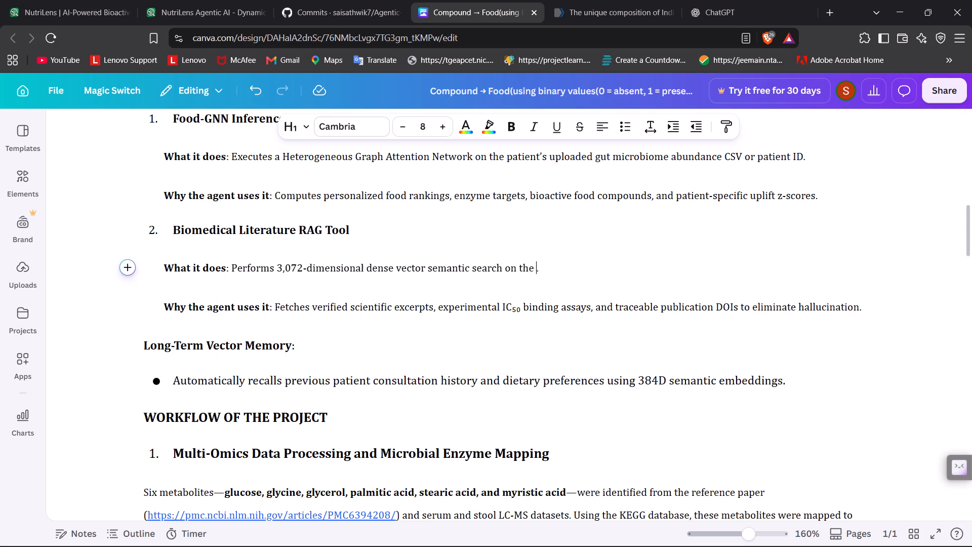
text(custom)
key(space)
text(Database)
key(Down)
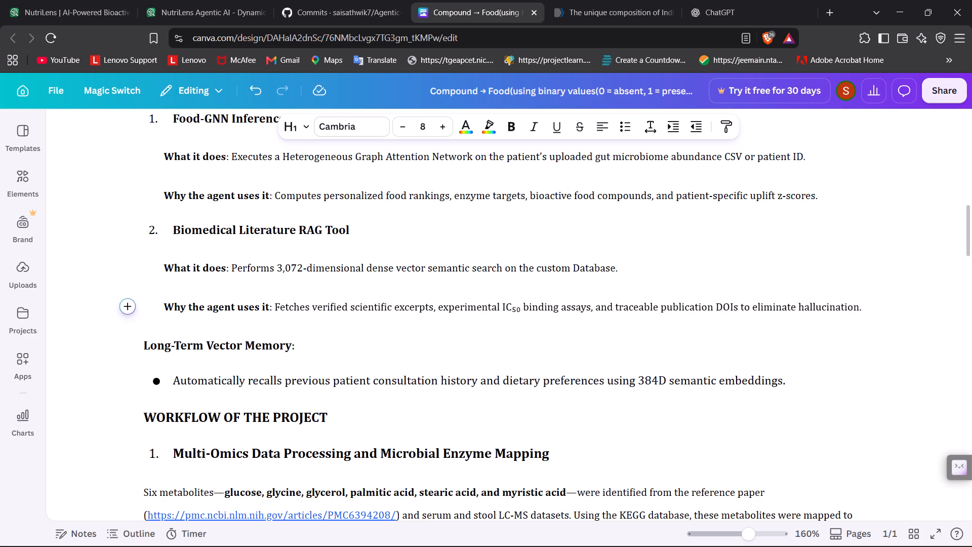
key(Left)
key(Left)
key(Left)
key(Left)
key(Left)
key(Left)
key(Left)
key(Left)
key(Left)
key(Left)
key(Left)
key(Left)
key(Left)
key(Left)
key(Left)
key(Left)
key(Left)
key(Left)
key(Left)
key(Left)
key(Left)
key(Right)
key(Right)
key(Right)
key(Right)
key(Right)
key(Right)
Append "and provide the evidences" to the Biomedical Literature RAG Tool's "Why the agent uses it" sentence, before the full stop.
scroll(862, 310, down, 3)
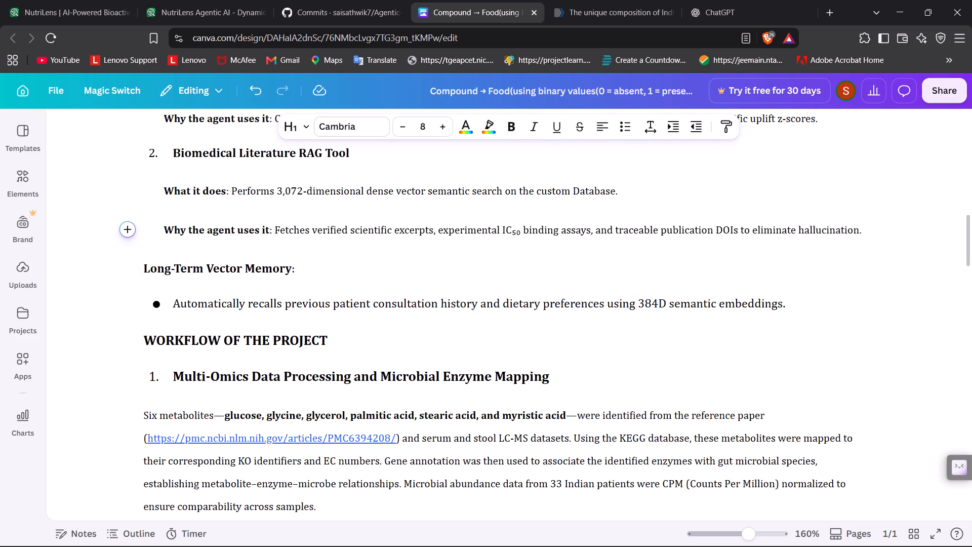
click(860, 228)
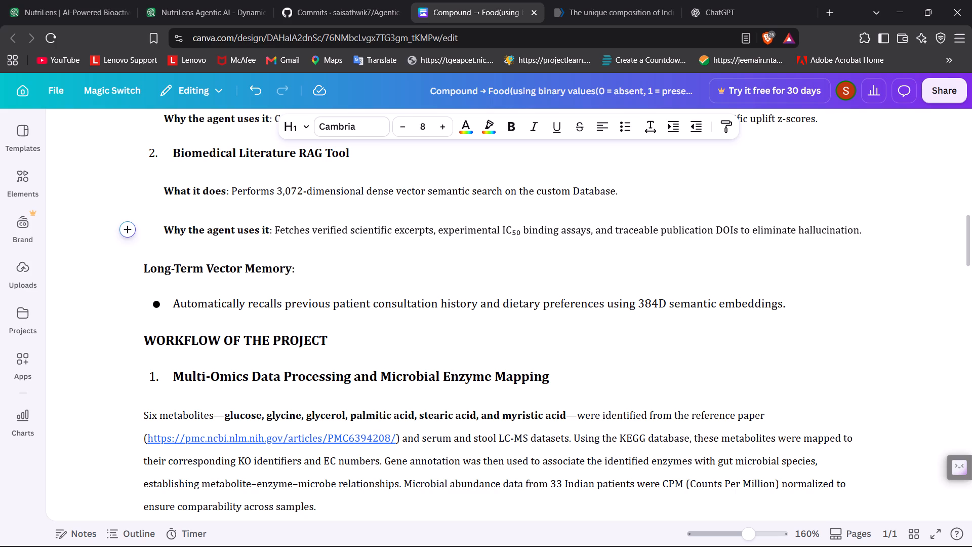
click(860, 228)
key(space)
text(a)
text(nd)
key(space)
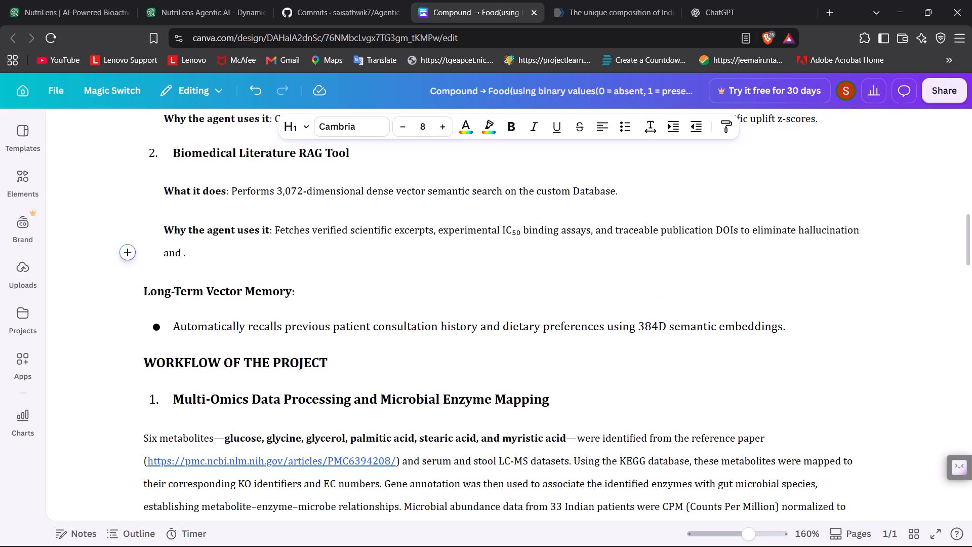
text(provide the evidences)
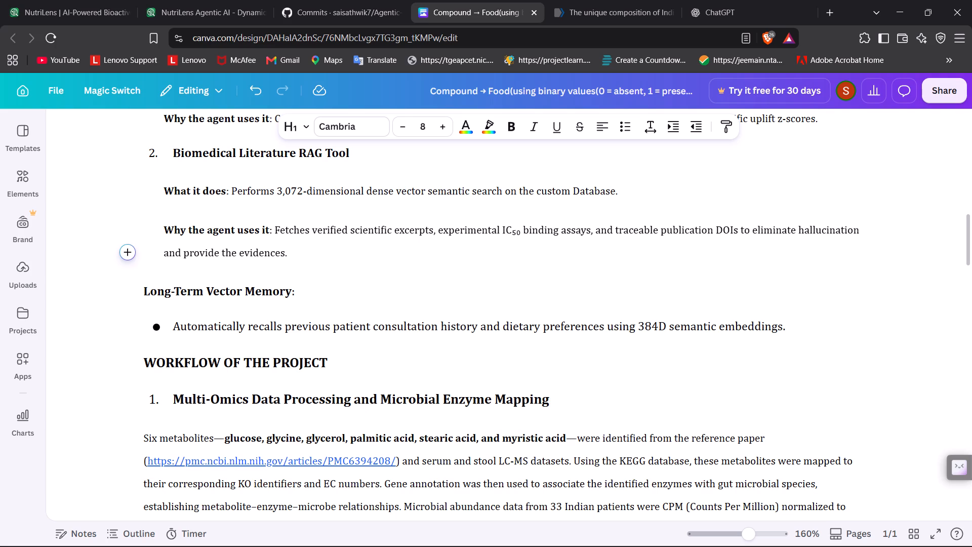
click(510, 294)
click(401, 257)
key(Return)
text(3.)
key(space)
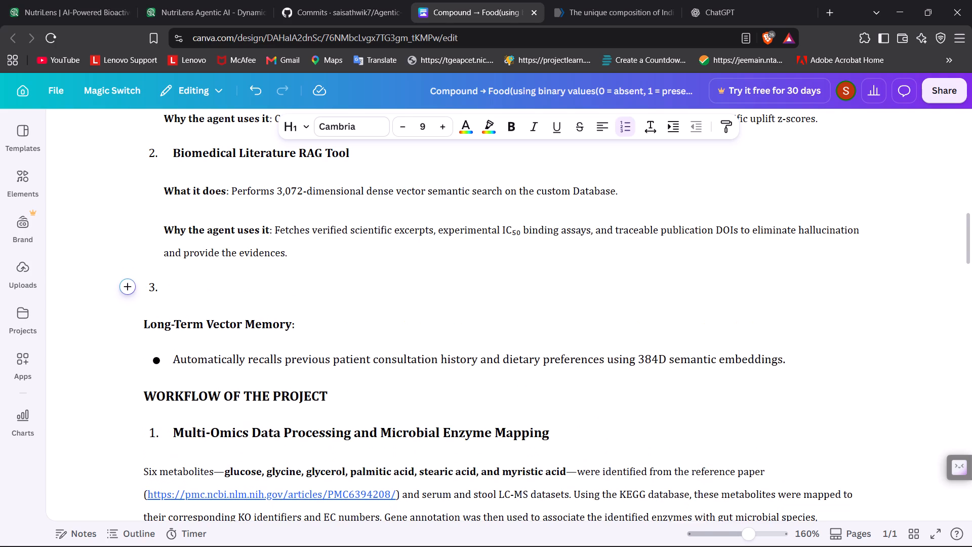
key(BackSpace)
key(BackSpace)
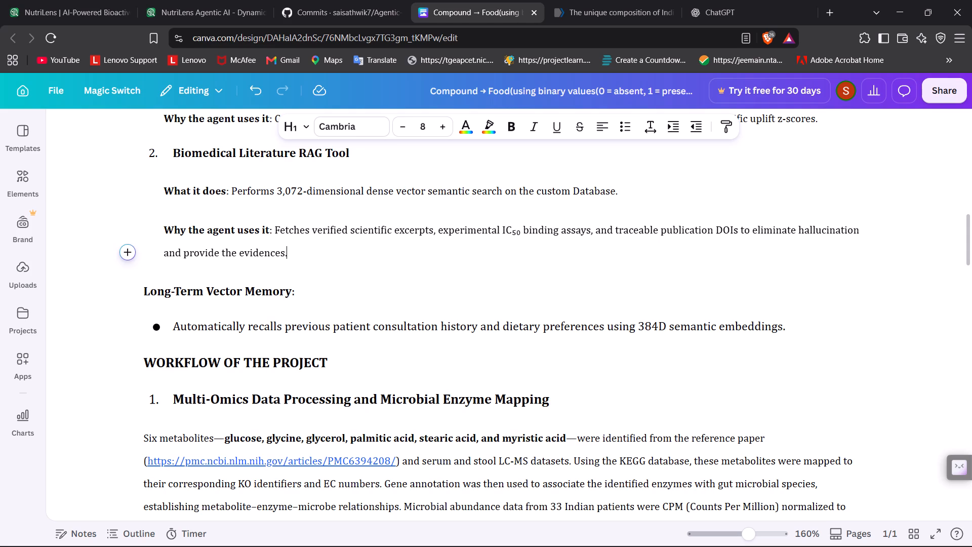
Insert an empty numbered item 1 directly below the "Tools used to implement Agentic AI:" heading, above Food-GNN Inference Tool.
scroll(297, 244, up, 2)
click(406, 200)
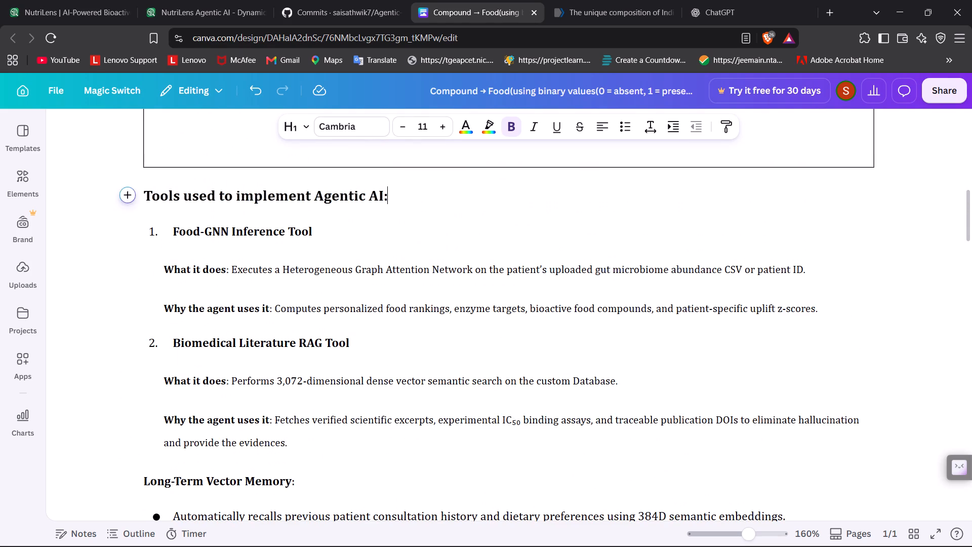
key(Return)
text(1.)
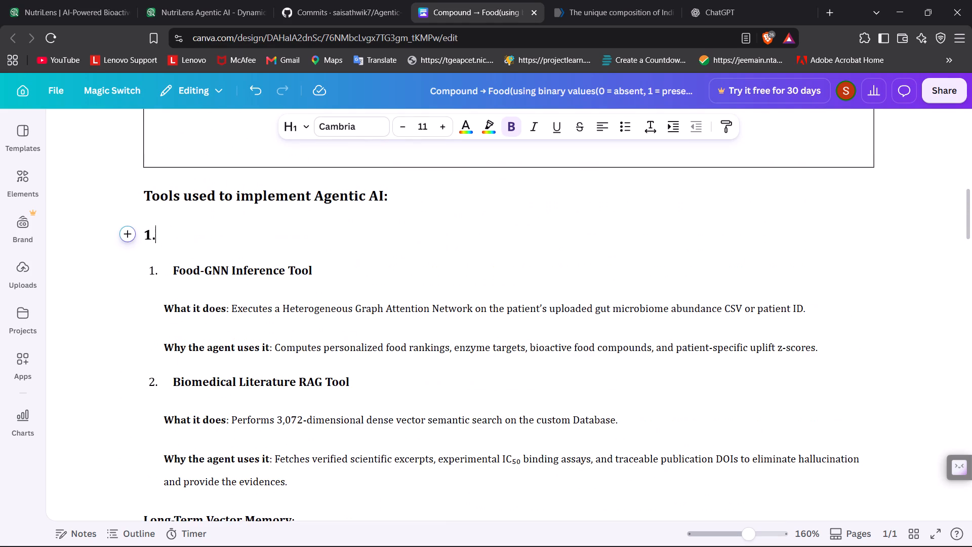
key(space)
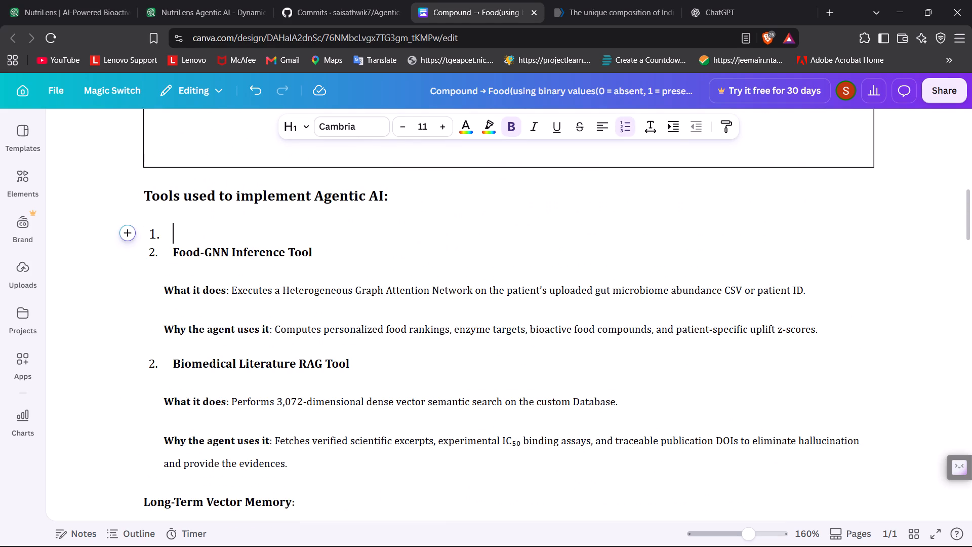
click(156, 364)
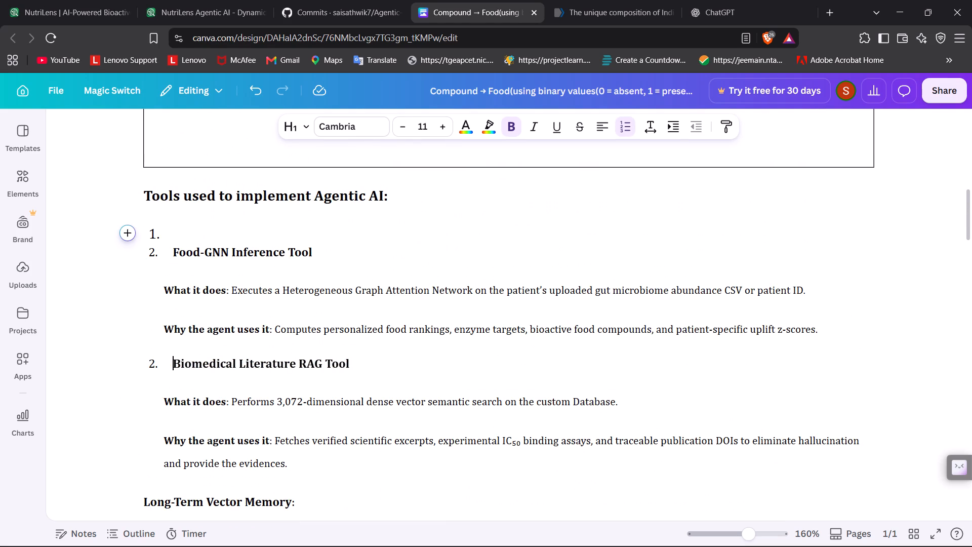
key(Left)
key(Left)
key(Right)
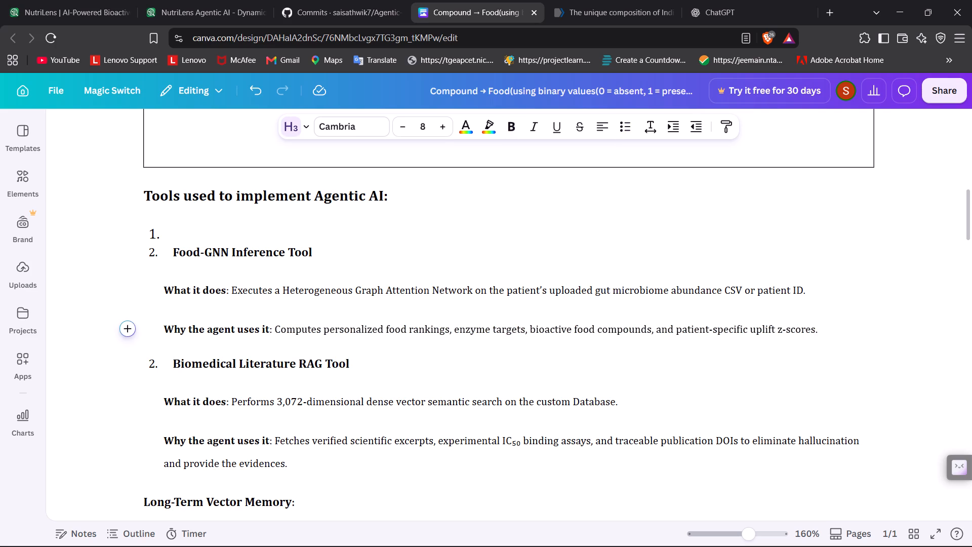
Title the empty numbered item 1 "Database Creation Tool :" under the "Tools used to implement Agentic AI:" heading.
click(180, 237)
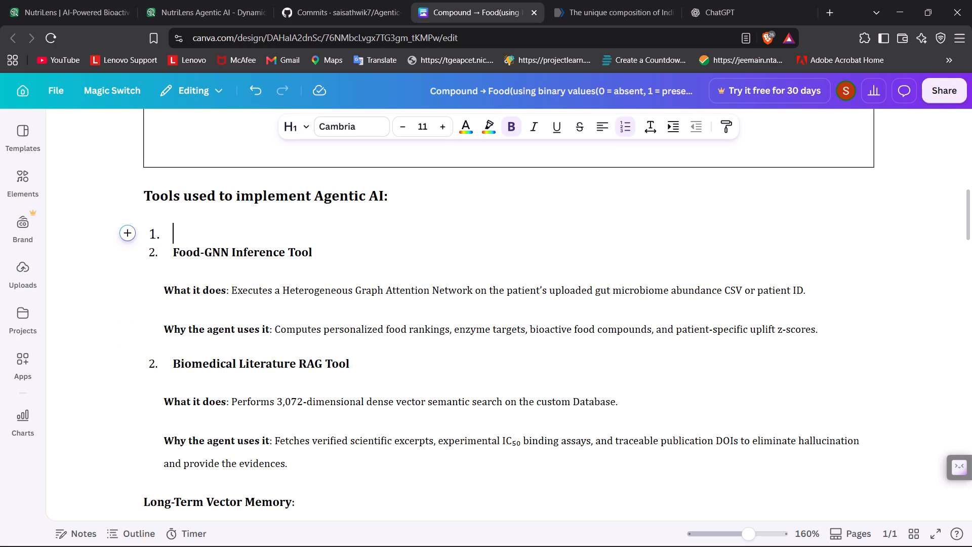
text(Database Creation)
key(space)
text(Tool)
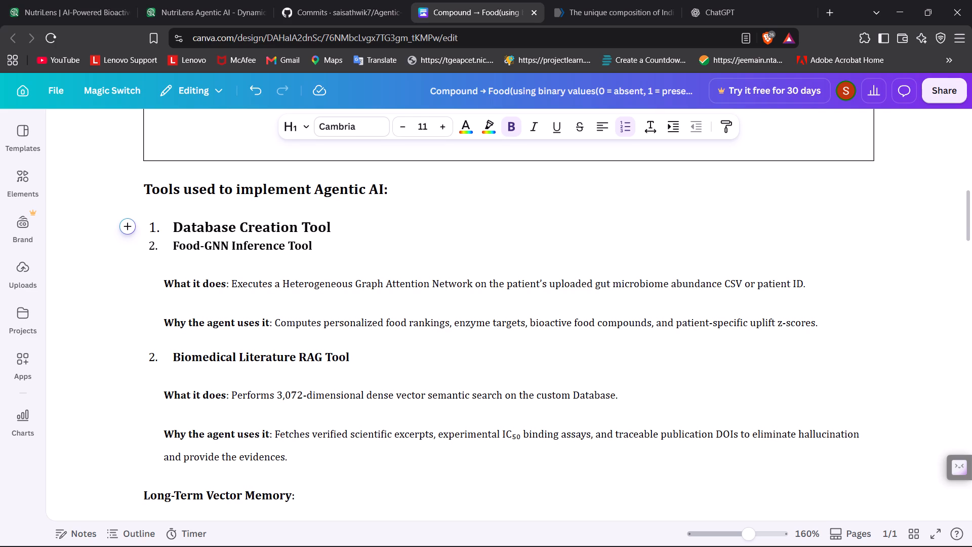
key(space)
text(:)
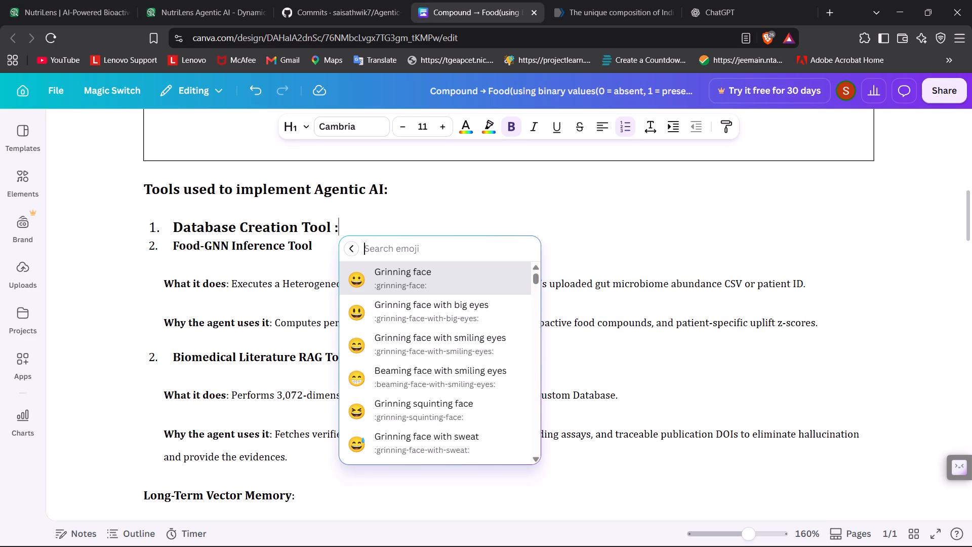
Add a colon at the end of the "Food-GNN Inference Tool" heading.
click(319, 242)
key(shift+colon)
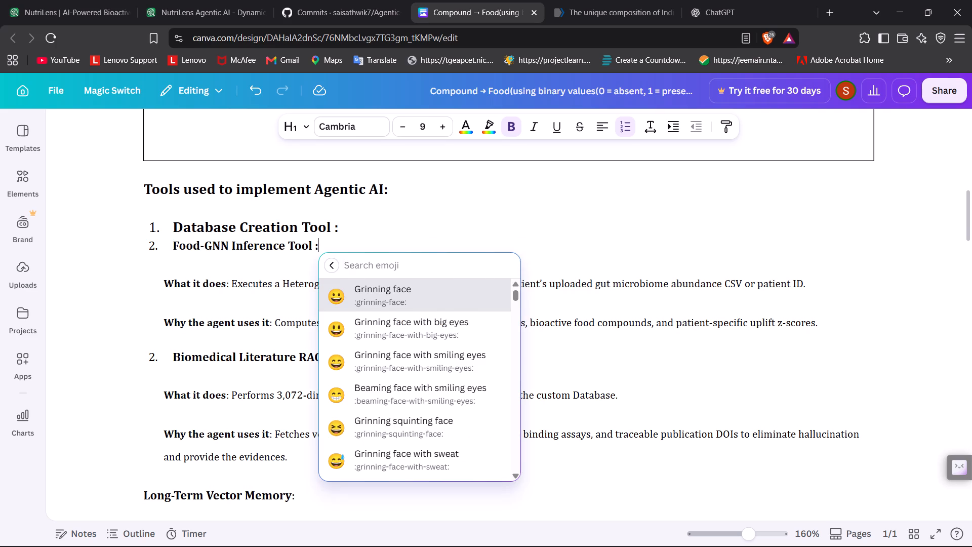
Complete the Database Creation Tool item with the description "Web scrapping on bindingDB and pubmed" after its colon.
click(391, 232)
key(space)
text(Web)
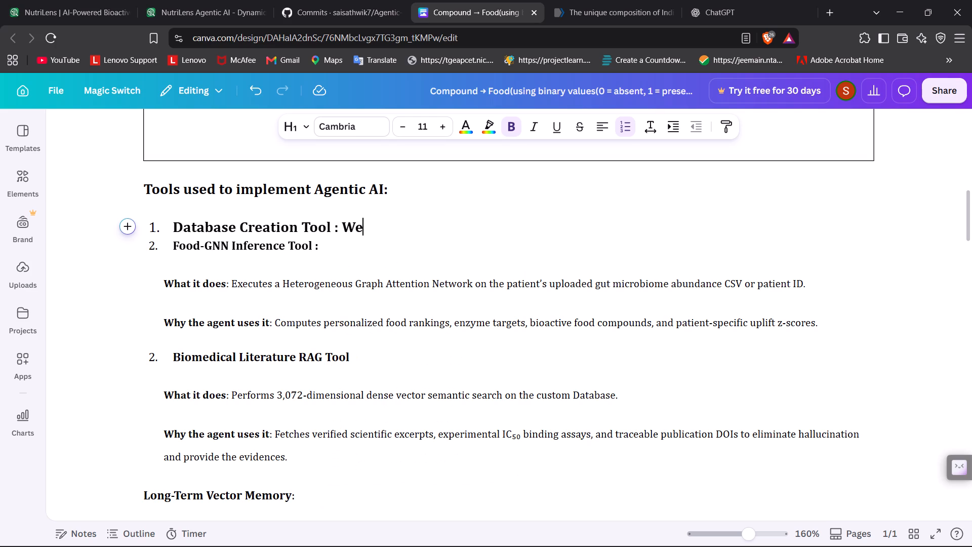
key(space)
text(scrapping on bi)
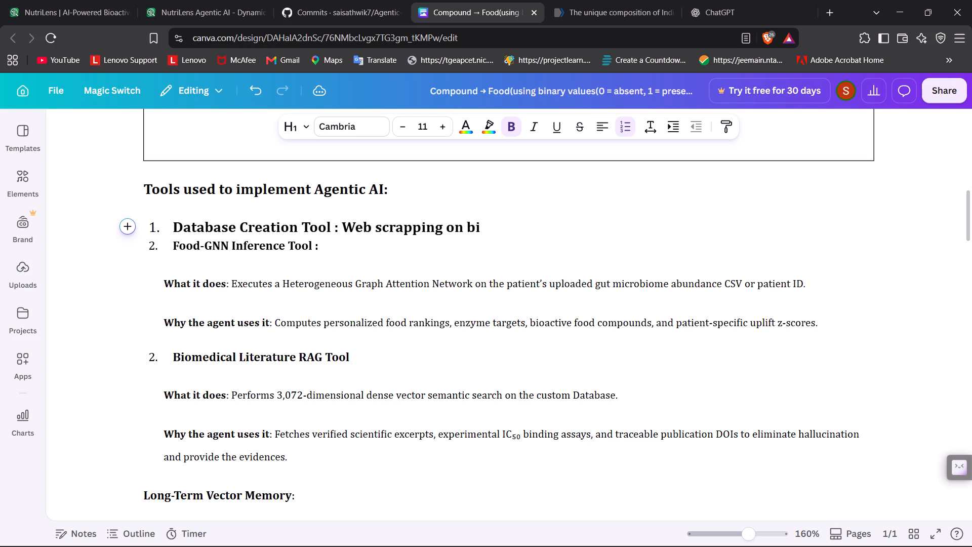
text(ndingDB and pub)
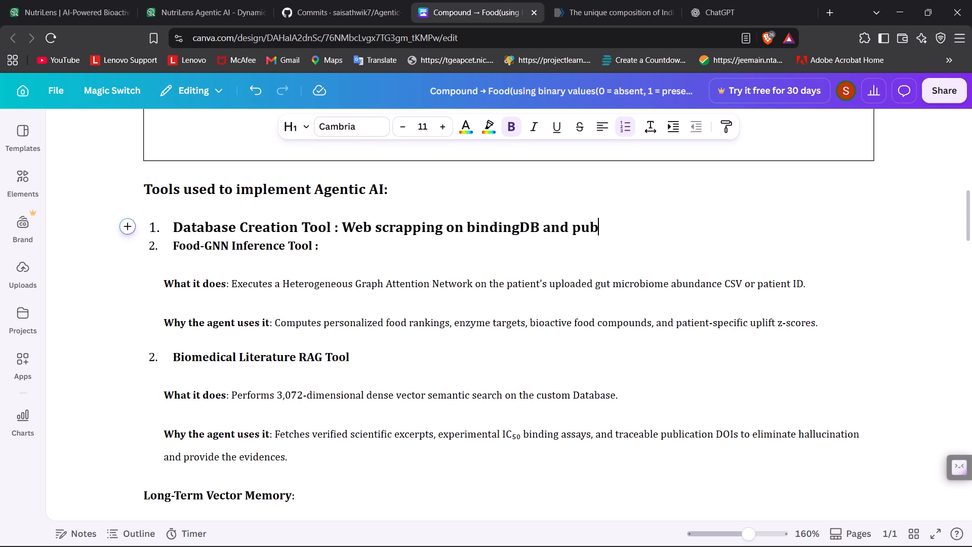
text(med)
Review the tool descriptions, the Long-Term Vector Memory section and the start of the project workflow.
scroll(605, 221, down, 1)
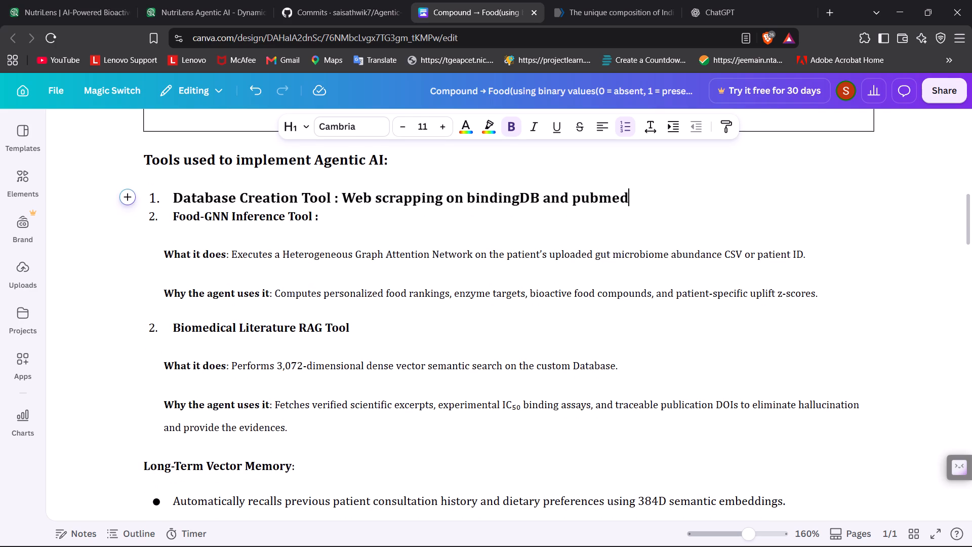
scroll(388, 298, down, 2)
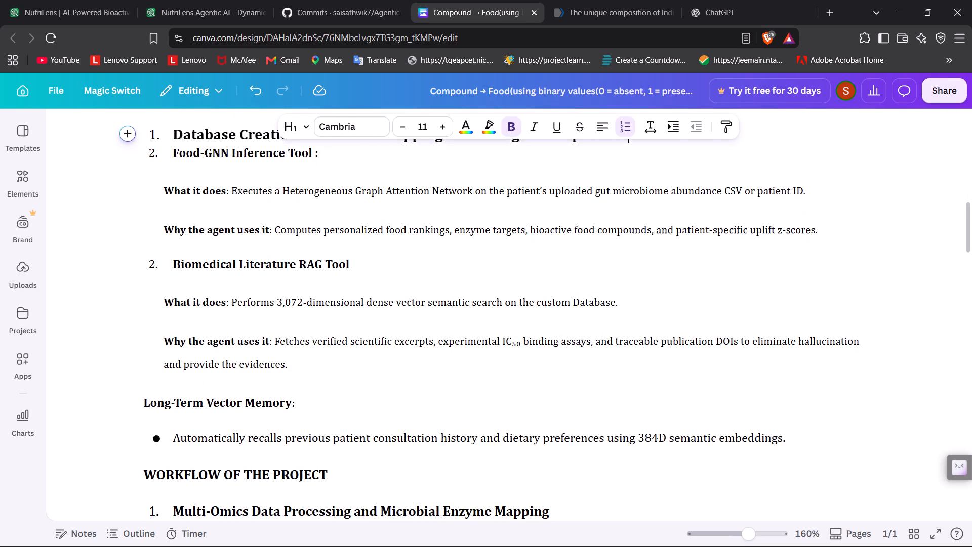
scroll(388, 298, down, 1)
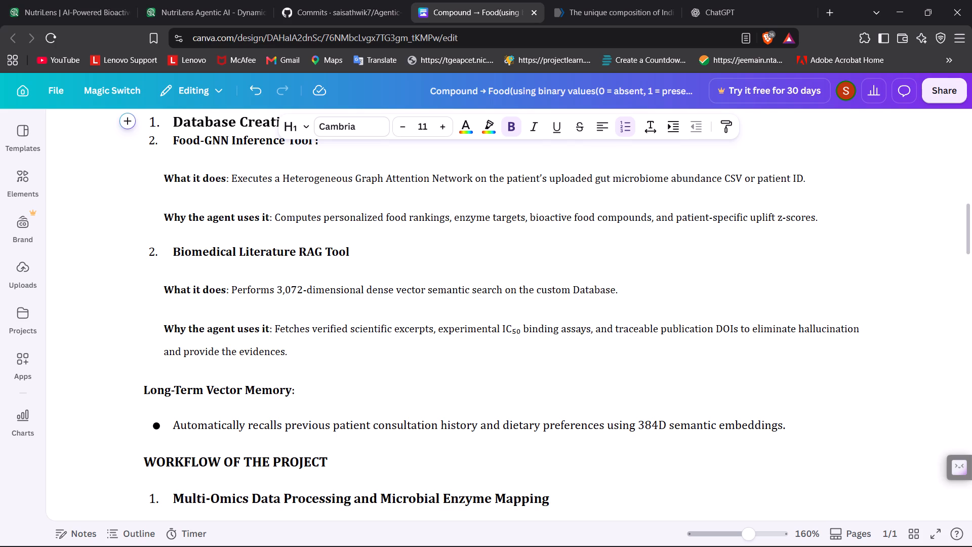
scroll(279, 400, down, 2)
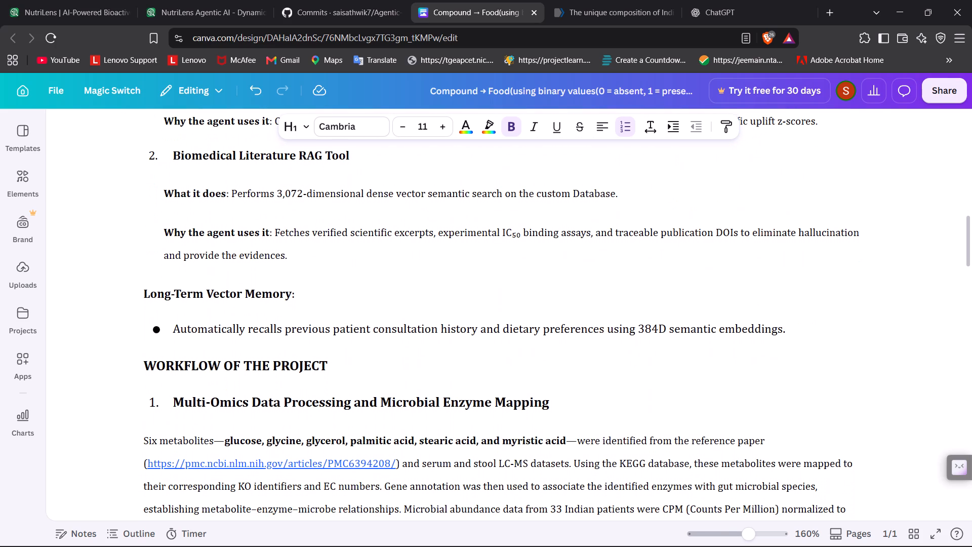
scroll(279, 400, down, 1)
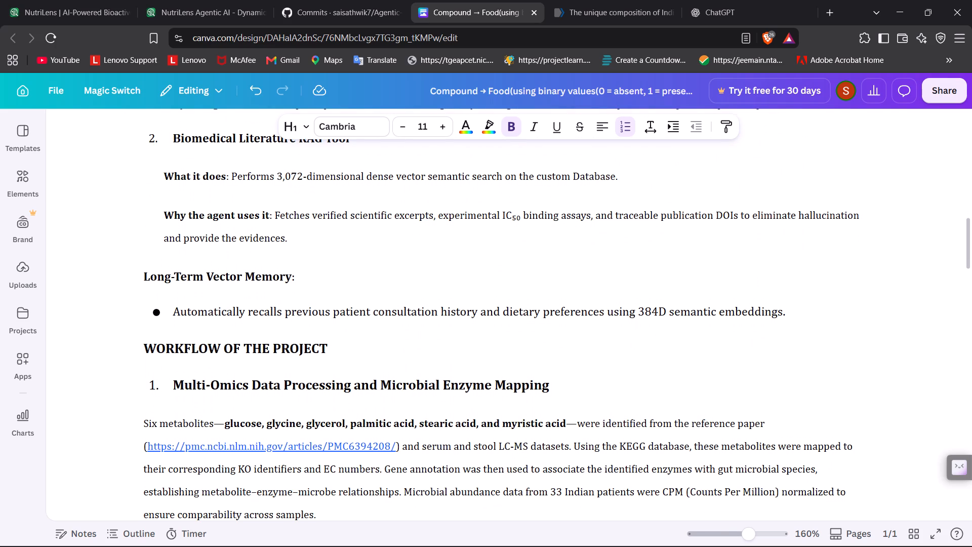
scroll(524, 305, down, 1)
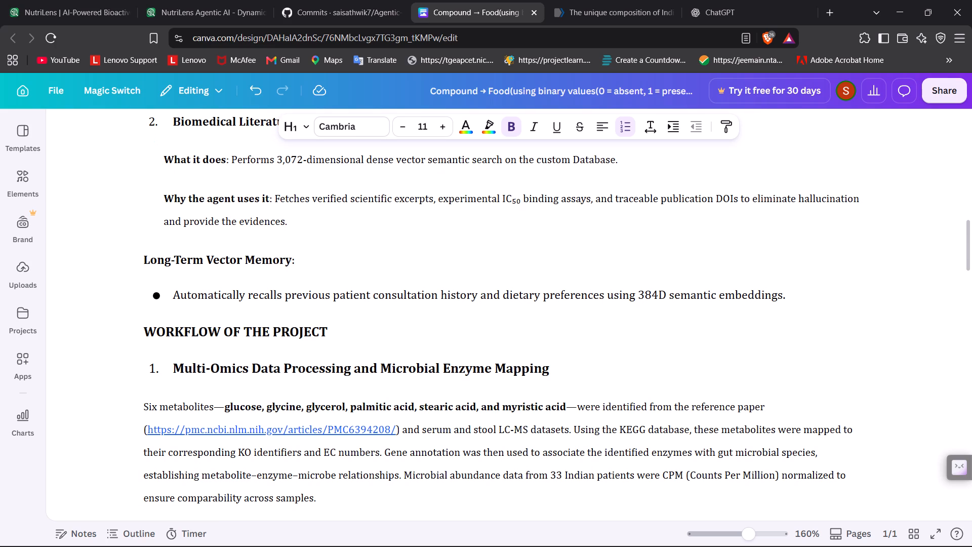
scroll(524, 305, up, 1)
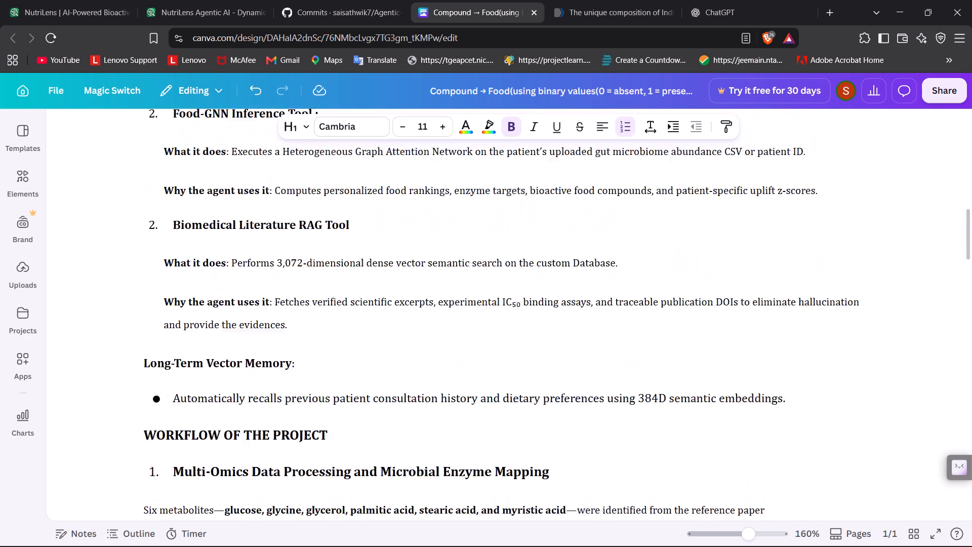
scroll(524, 305, up, 1)
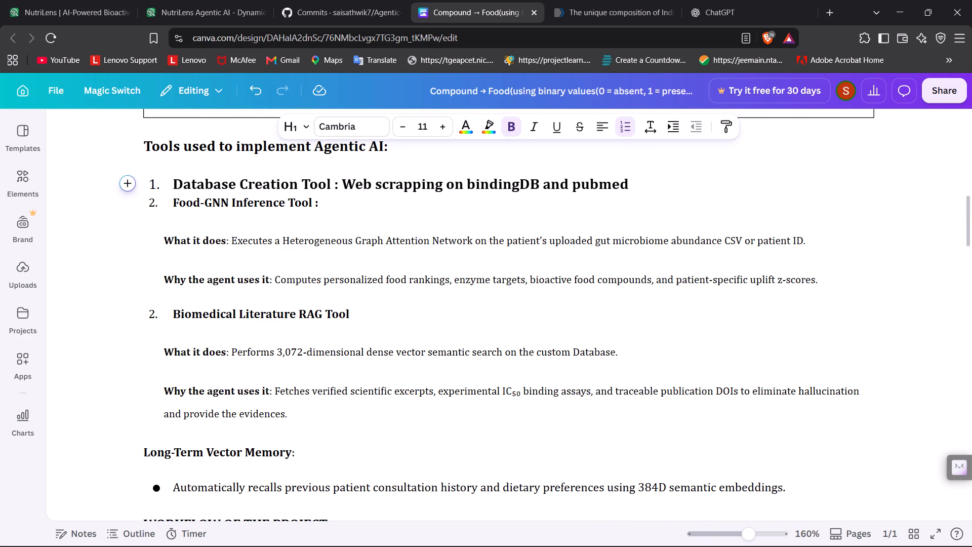
click(301, 446)
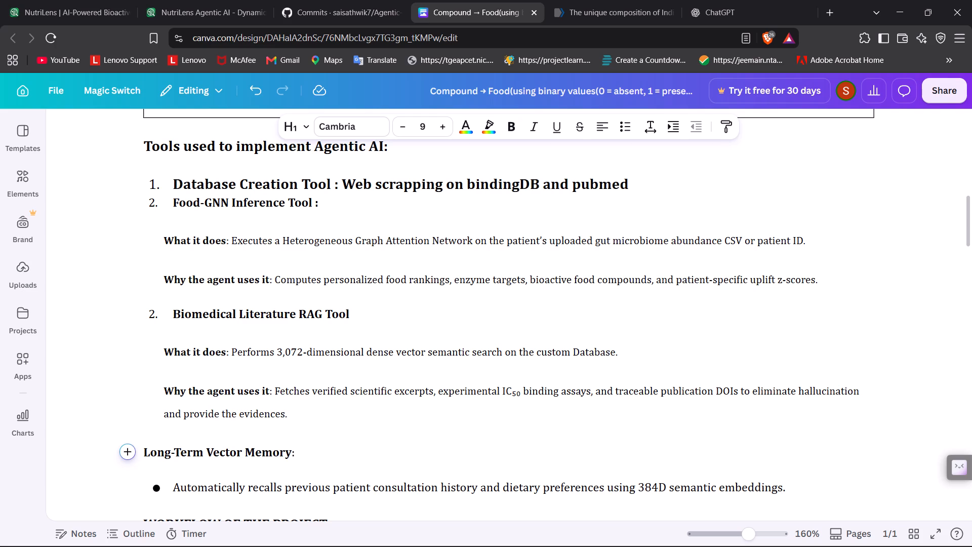
click(167, 311)
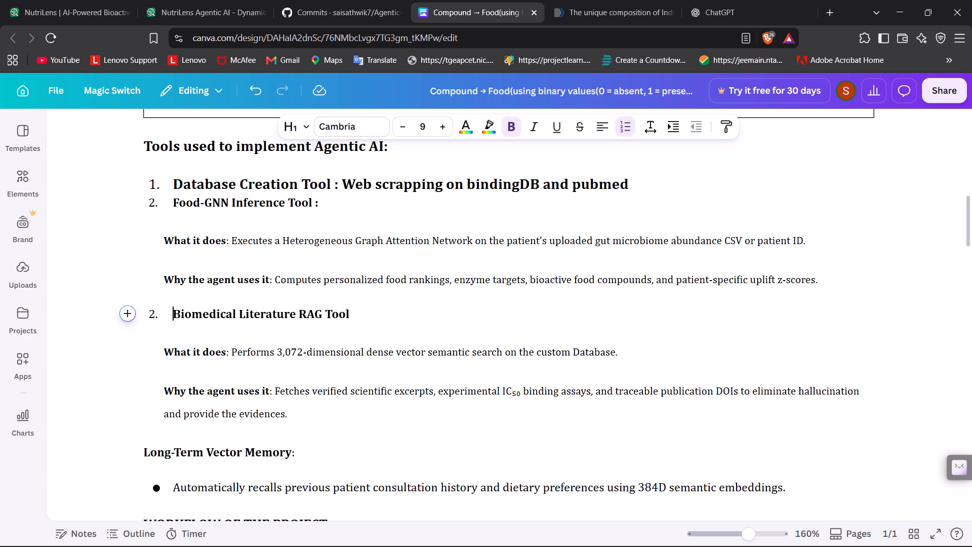
Cut the "Automatically recalls previous patient consultation history..." sentence from its bullet and delete the bullet and the "Long-Term Vector Memory:" heading.
scroll(286, 461, down, 1)
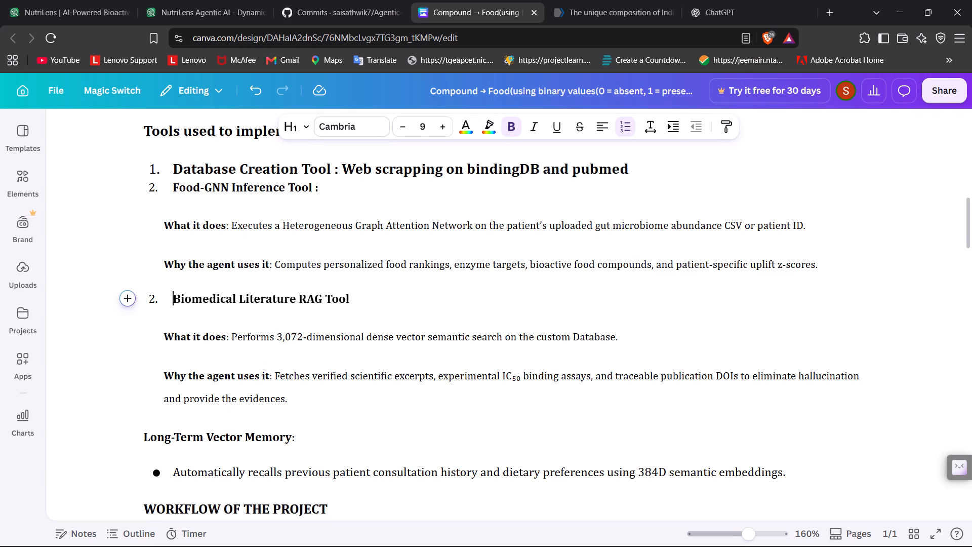
drag(174, 469, 787, 472)
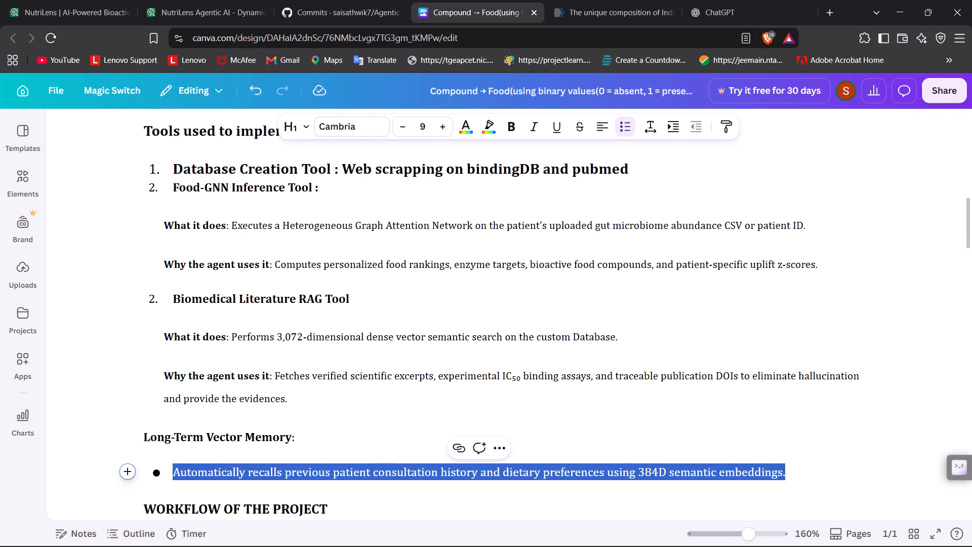
key(ctrl+x)
key(BackSpace)
key(BackSpace)
key(BackSpace)
key(BackSpace)
key(BackSpace)
key(BackSpace)
key(BackSpace)
key(BackSpace)
key(BackSpace)
key(BackSpace)
key(BackSpace)
key(BackSpace)
key(BackSpace)
key(BackSpace)
key(BackSpace)
key(BackSpace)
key(BackSpace)
key(BackSpace)
key(BackSpace)
key(BackSpace)
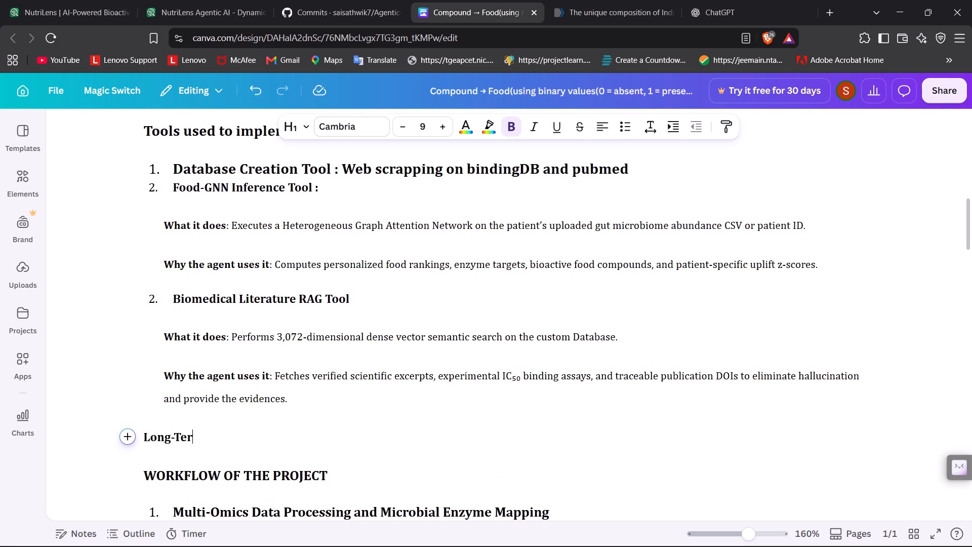
key(BackSpace)
key(BackSpace)
key(BackSpace)
key(BackSpace)
key(BackSpace)
key(BackSpace)
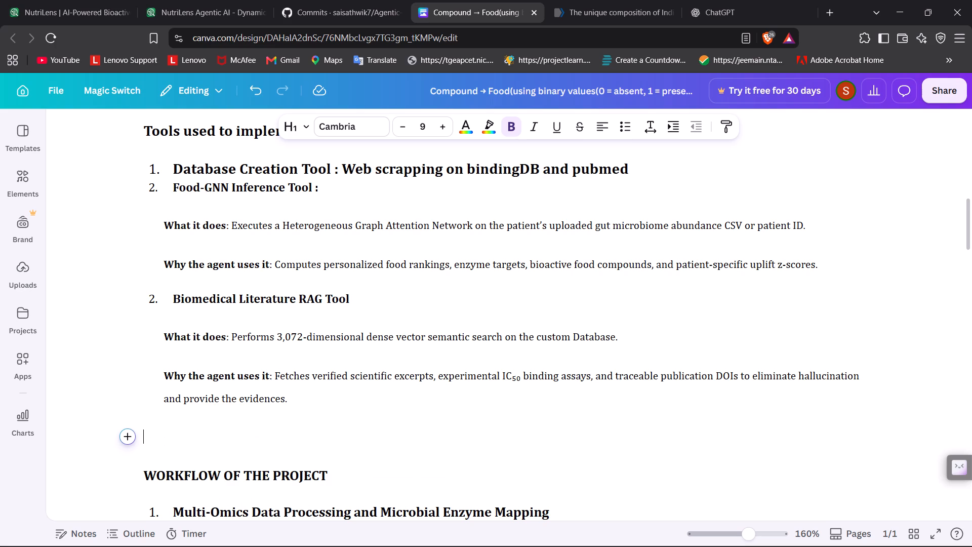
Move the Biomedical Literature RAG Tool's "Fetches verified scientific excerpts..." sentence to a new line below "Why the agent uses it:" and prefix it with "2.1".
click(275, 379)
key(Return)
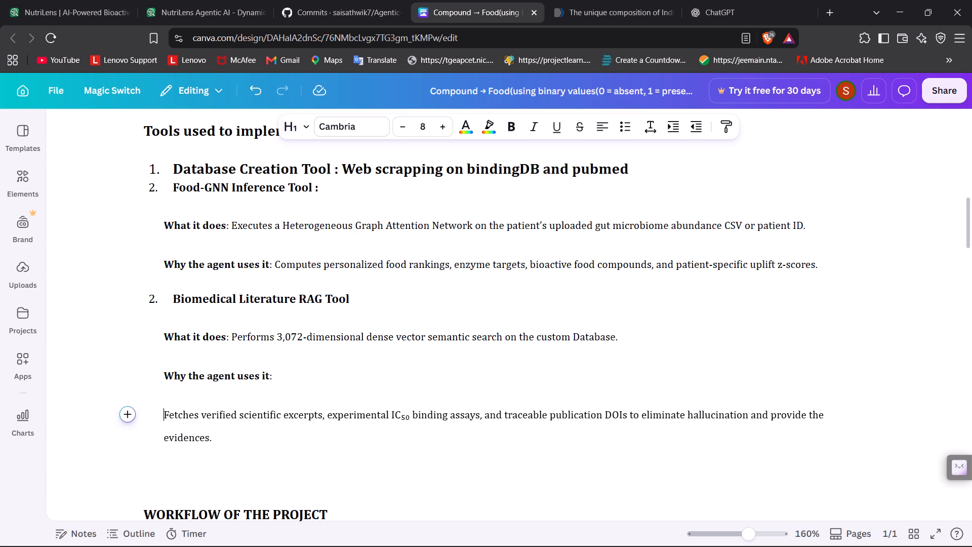
text(2.1)
key(space)
On the empty line below point 2.1, add an indented "2.2" followed by the cut sentence on recalling patient consultation history.
key(Down)
key(Down)
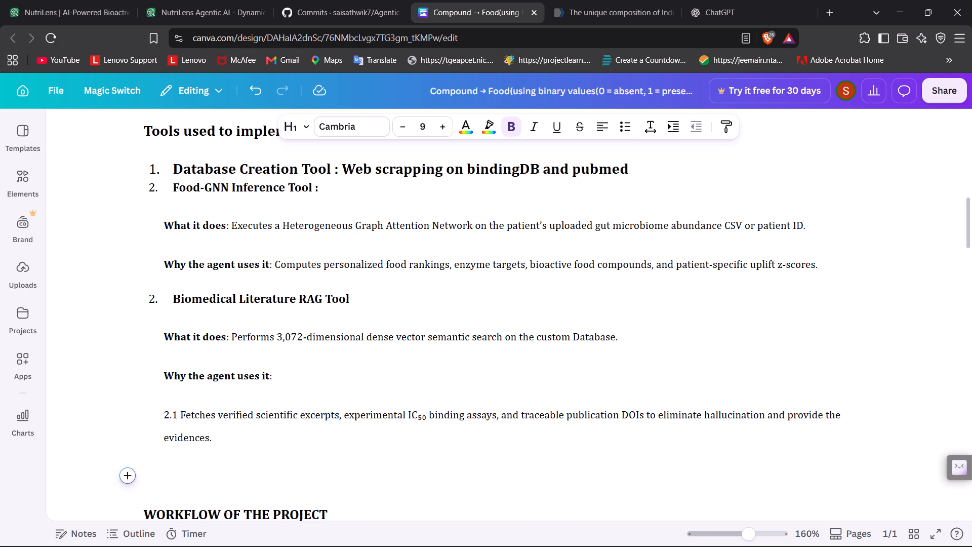
key(Tab)
text(2.2)
key(space)
key(ctrl+v)
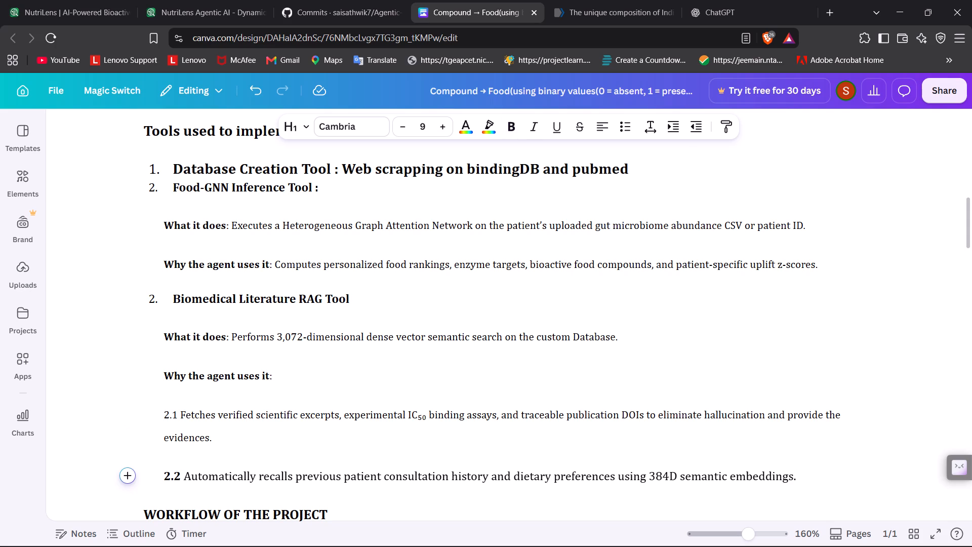
Remove the bold formatting from the "2.2" label.
double_click(176, 479)
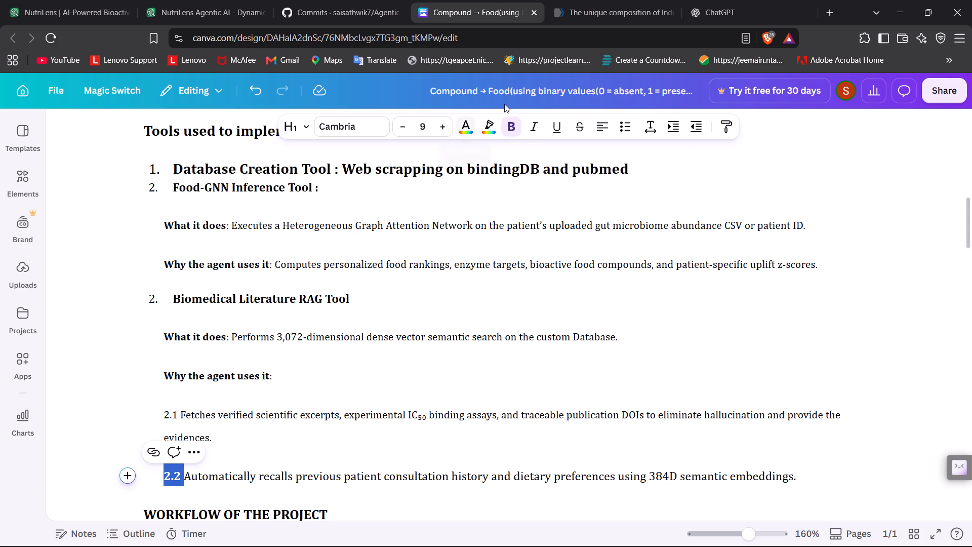
click(511, 126)
click(256, 424)
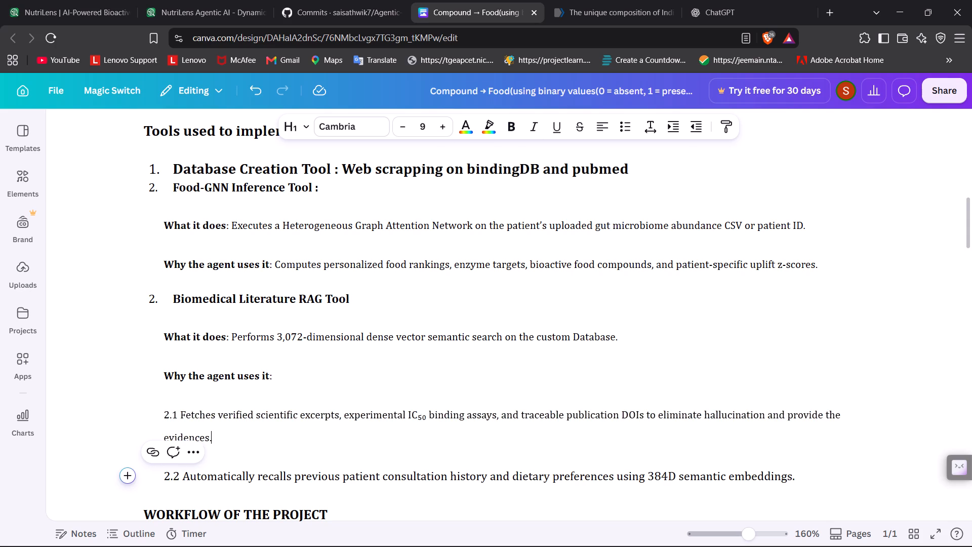
Read through the WORKFLOW OF THE PROJECT section, from Multi-Omics Data Processing to the metrics under Model Training, Prediction and Personalized Food Ranking.
scroll(190, 410, down, 1)
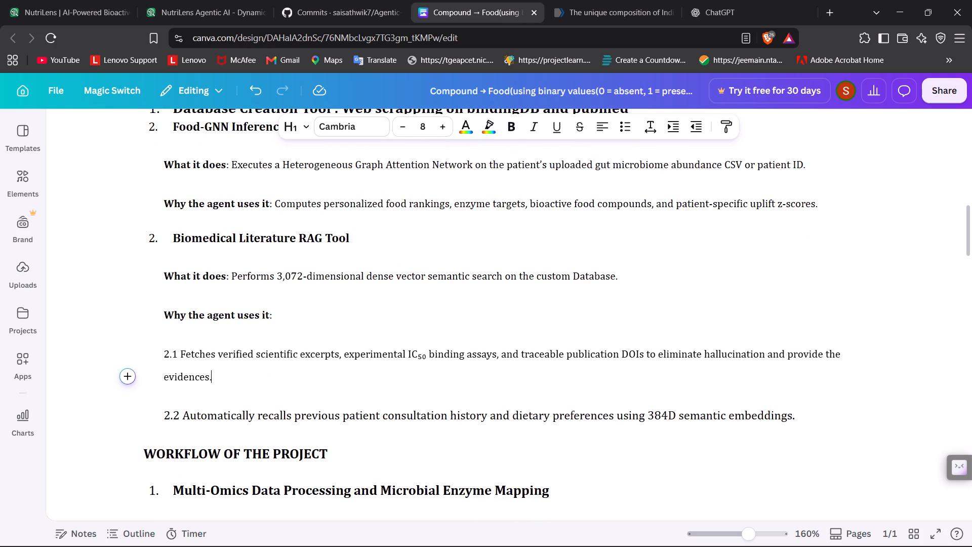
scroll(466, 299, down, 3)
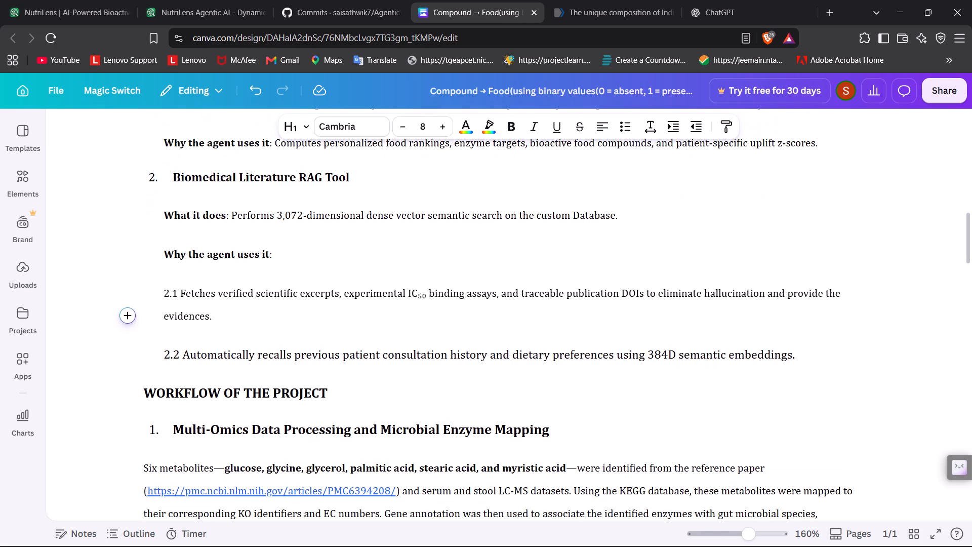
scroll(428, 287, down, 3)
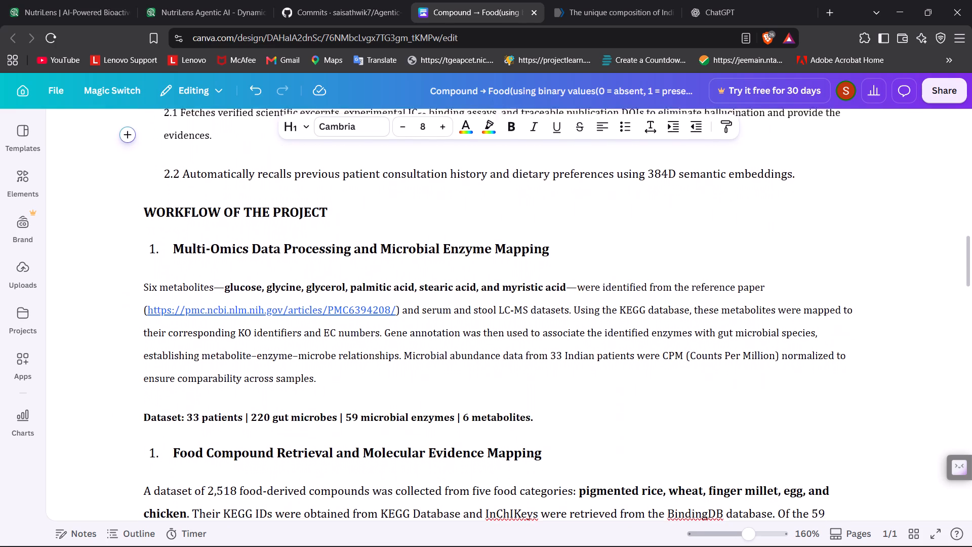
scroll(428, 287, down, 2)
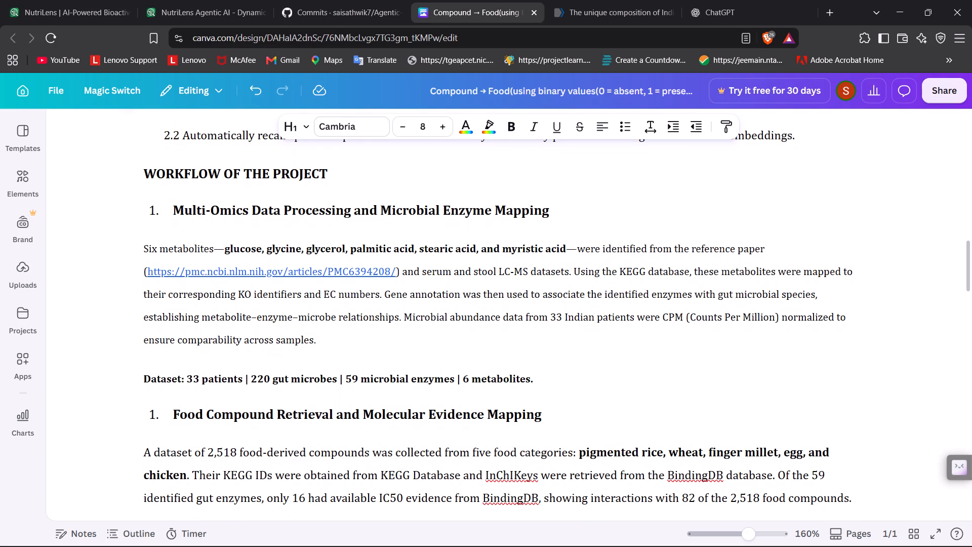
scroll(428, 287, down, 2)
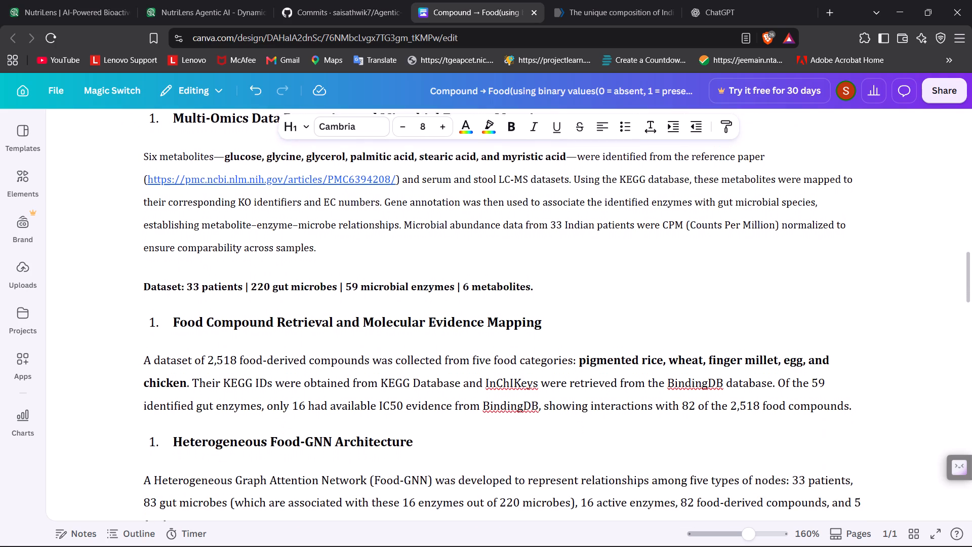
scroll(428, 287, down, 4)
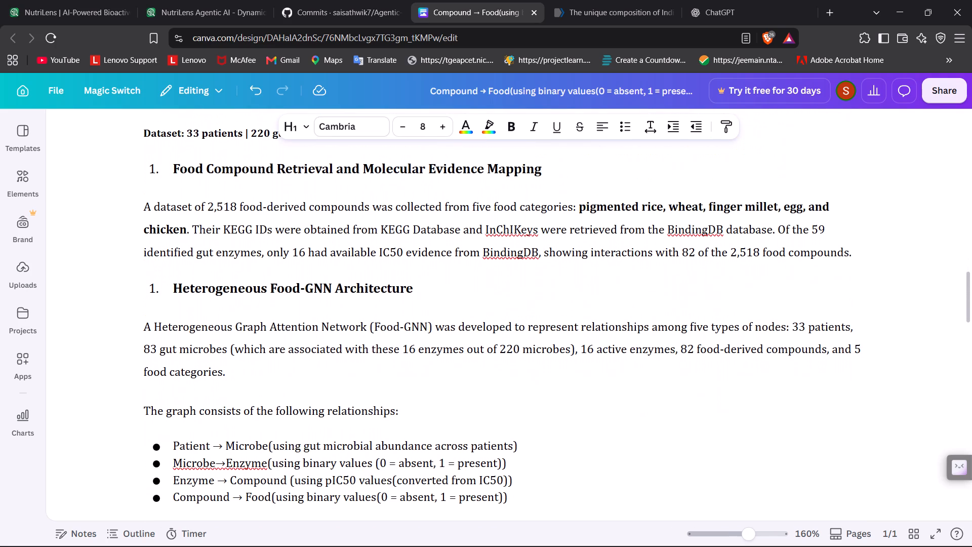
scroll(428, 287, down, 3)
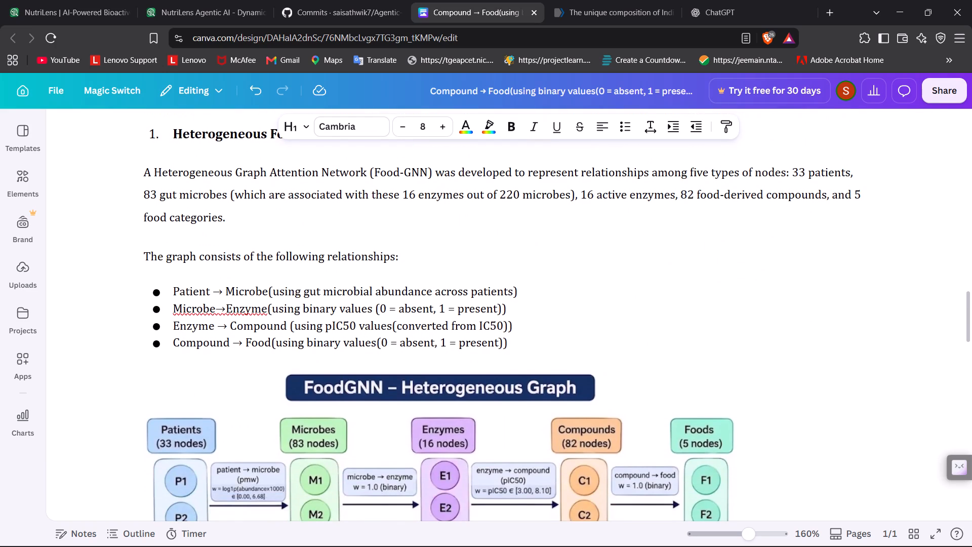
scroll(428, 287, down, 4)
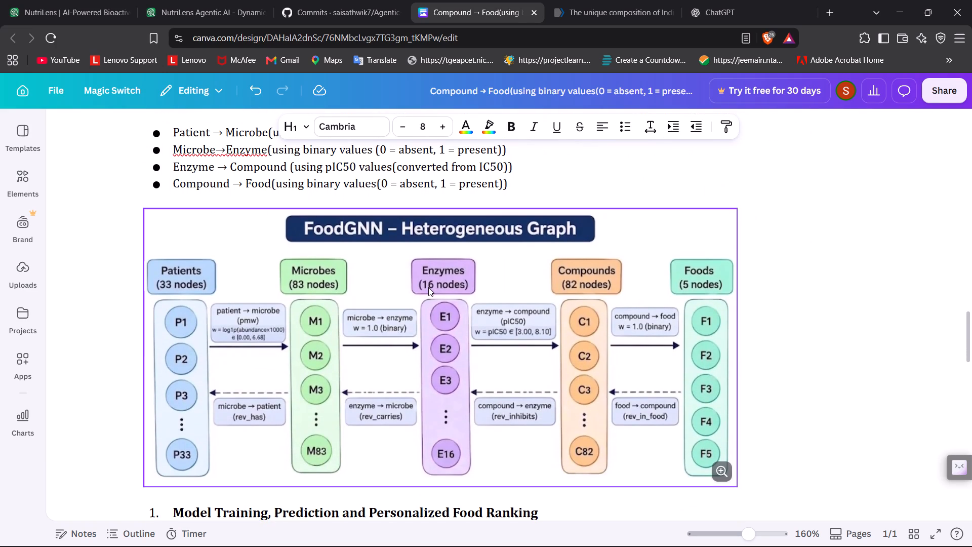
scroll(428, 287, down, 1)
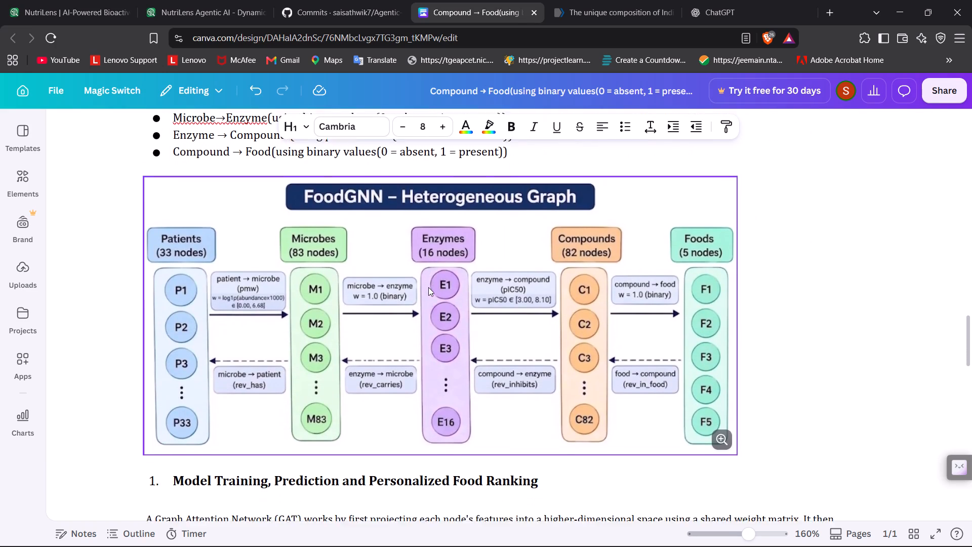
scroll(428, 287, down, 6)
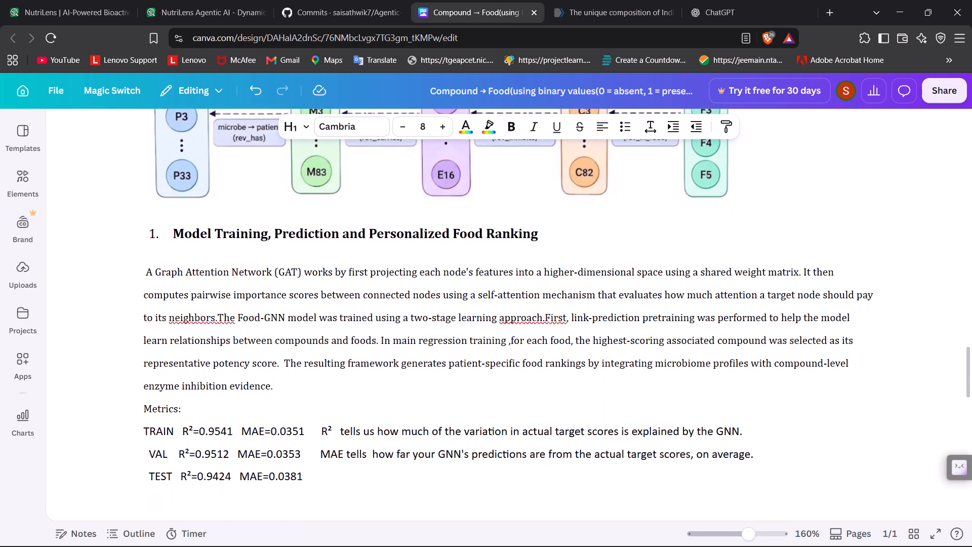
scroll(428, 287, down, 4)
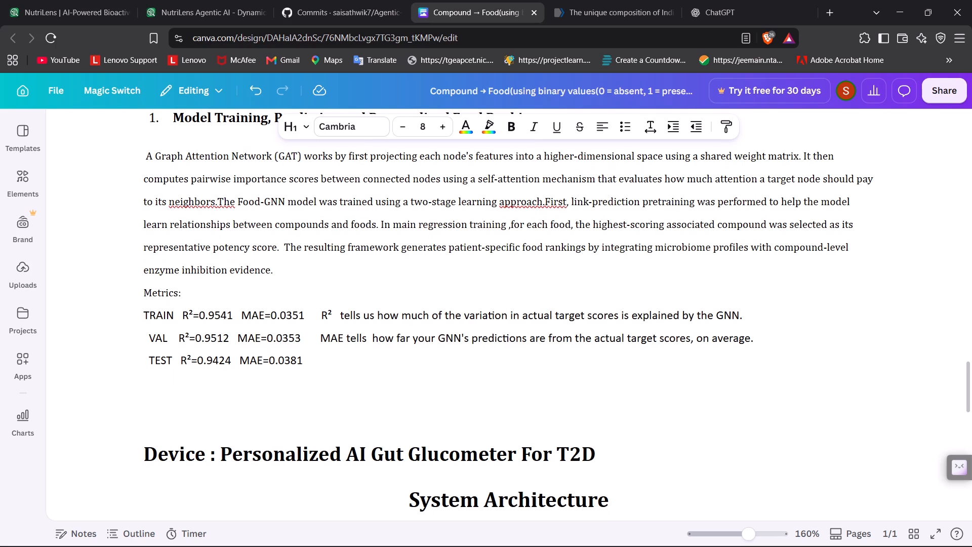
scroll(428, 287, up, 1)
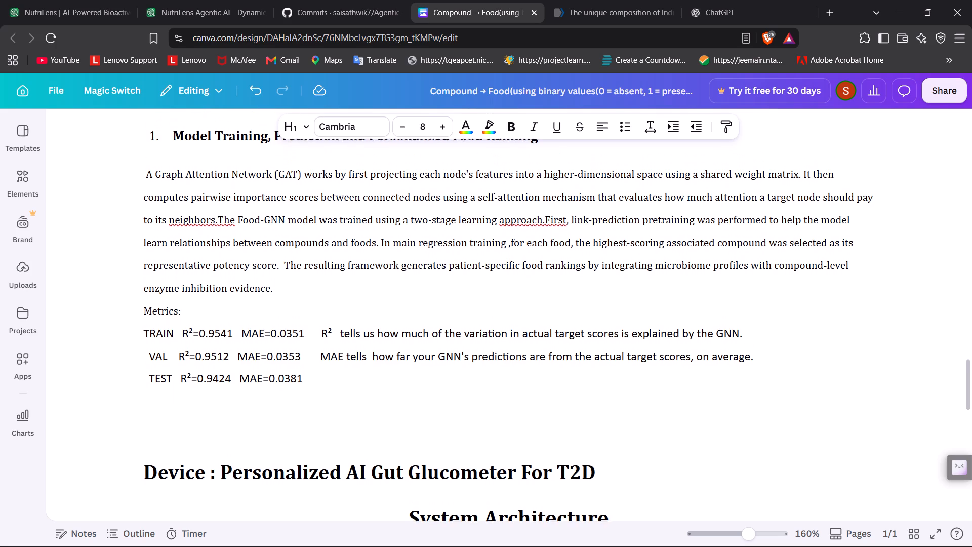
scroll(428, 287, up, 4)
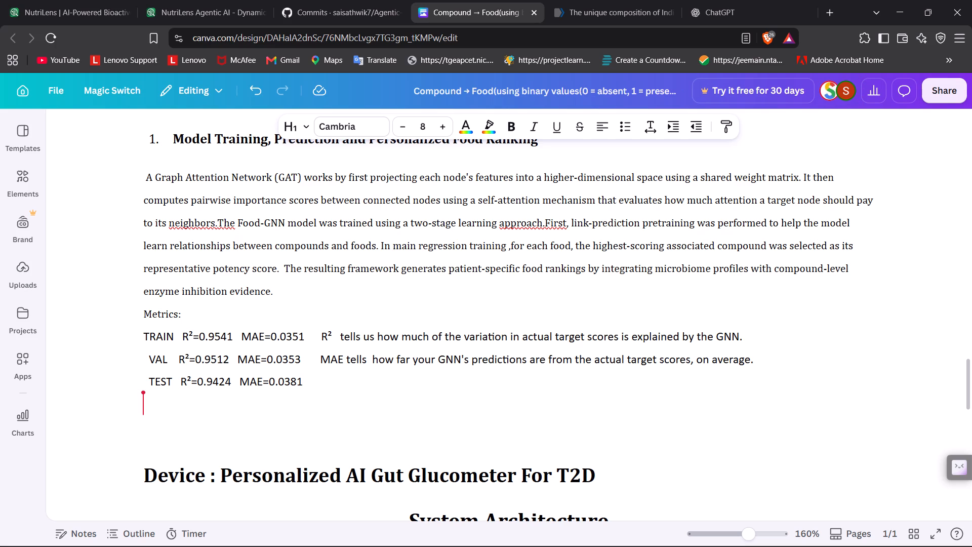
Look over the start of the Device section's System Architecture diagram and return to the "Tools used to implement Agentic AI" list.
scroll(555, 216, down, 6)
scroll(555, 216, up, 1)
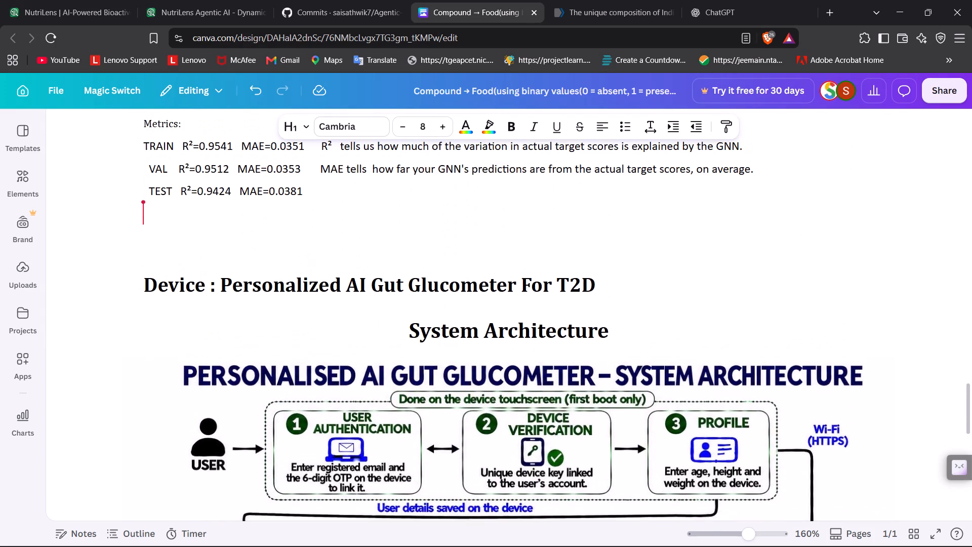
scroll(555, 216, up, 2)
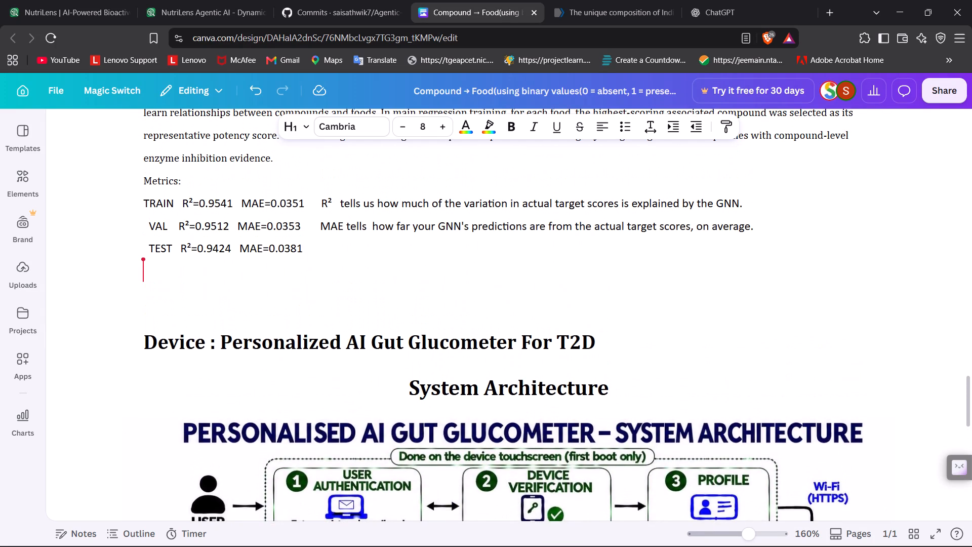
scroll(555, 216, up, 4)
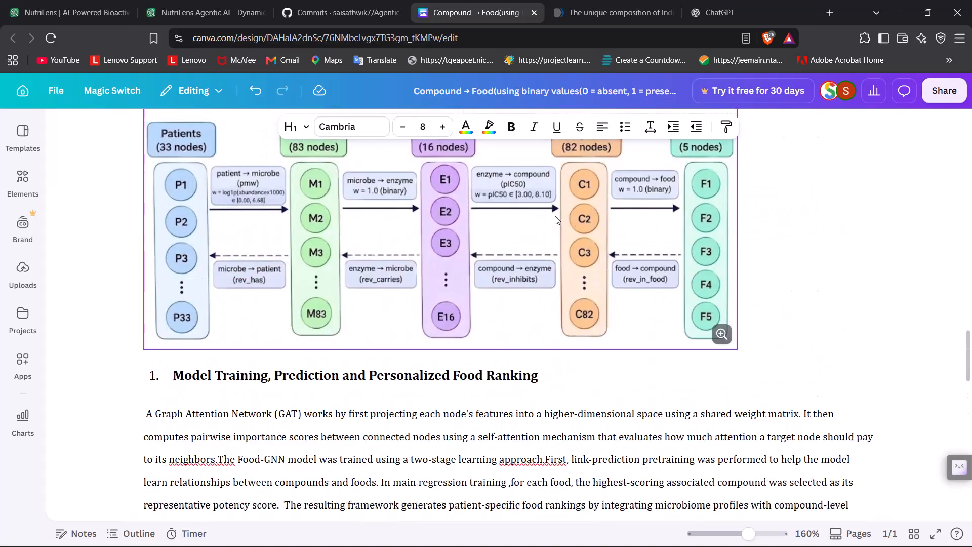
scroll(555, 216, up, 6)
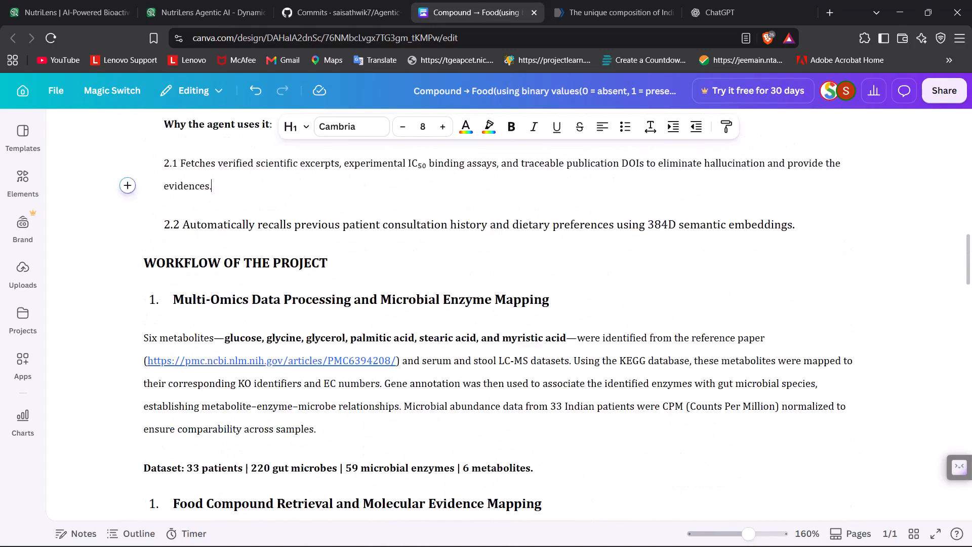
scroll(555, 216, up, 4)
Re-read the Agentic AI tool descriptions, including points 2.1 and 2.2, and the Multi-Omics Data Processing and Microbial Enzyme Mapping paragraph.
scroll(555, 216, down, 1)
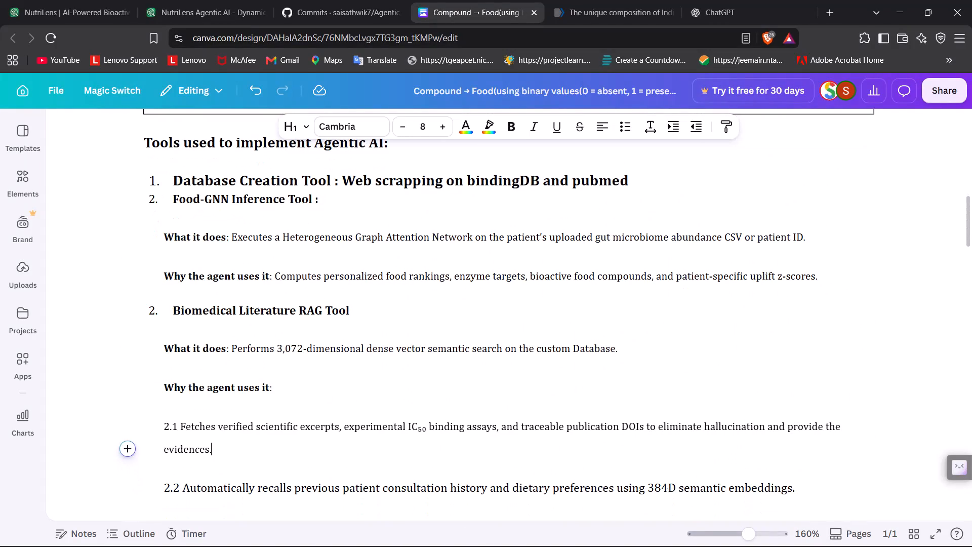
scroll(555, 216, down, 1)
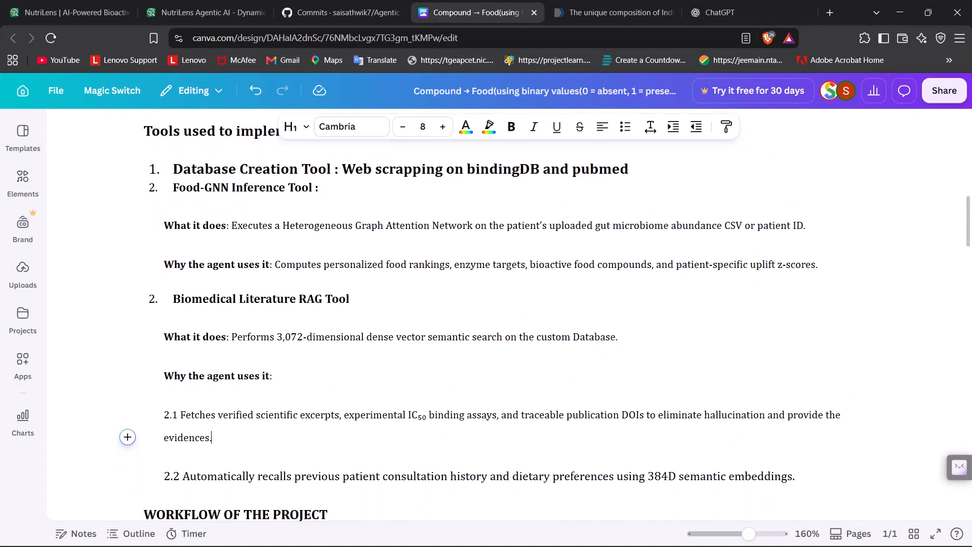
scroll(555, 216, down, 2)
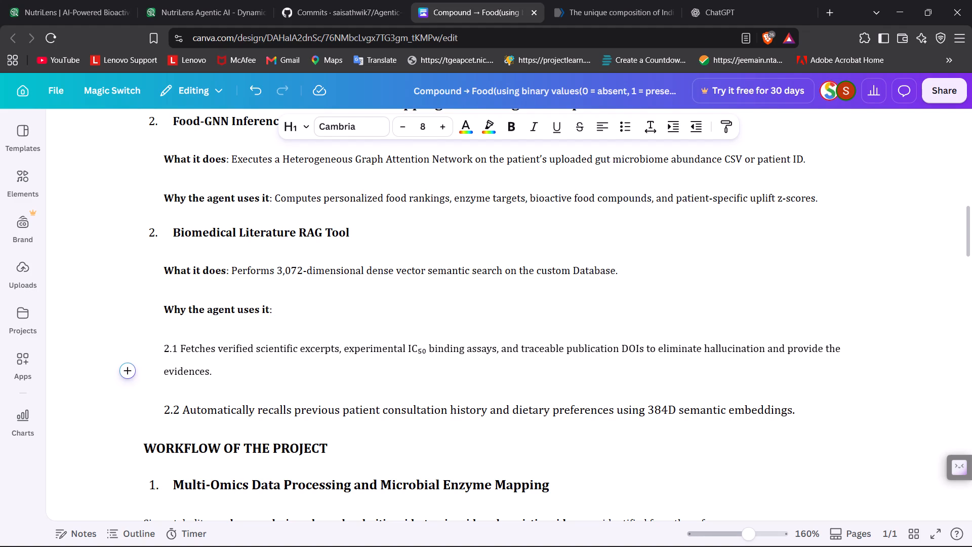
scroll(251, 309, down, 2)
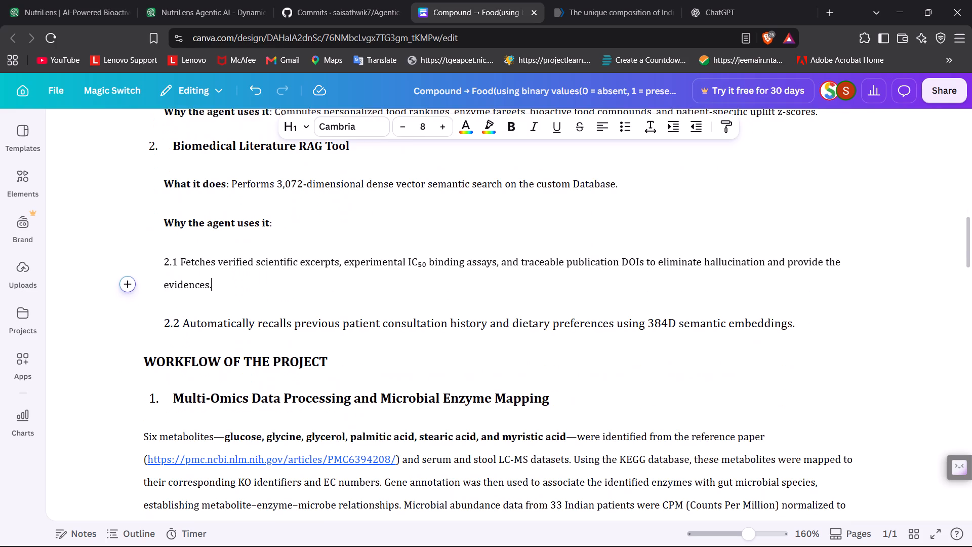
scroll(251, 309, up, 2)
scroll(251, 309, down, 1)
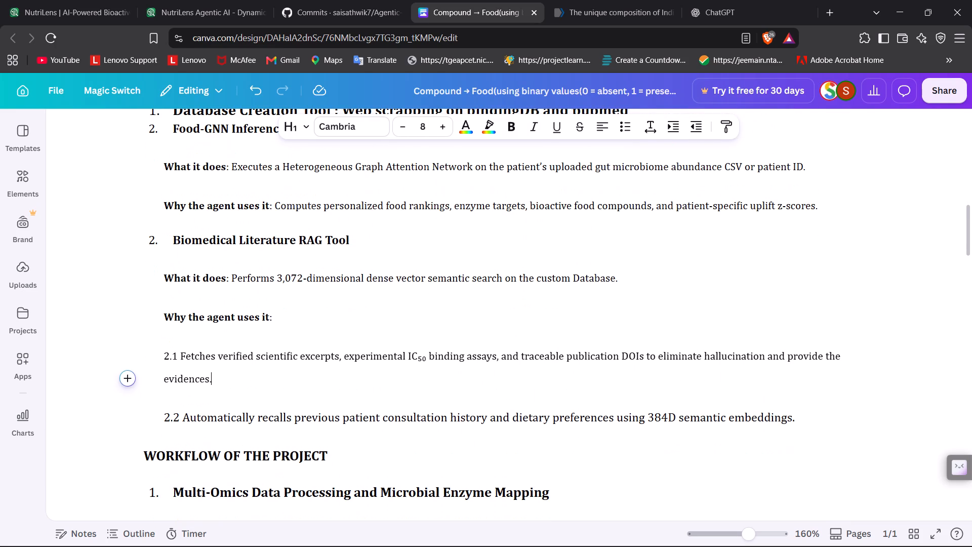
scroll(251, 309, down, 2)
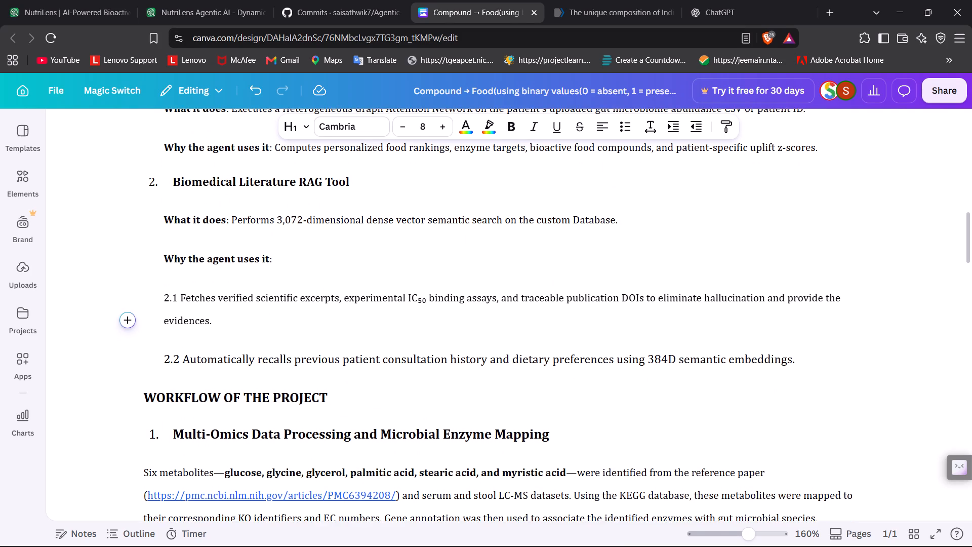
scroll(251, 309, down, 2)
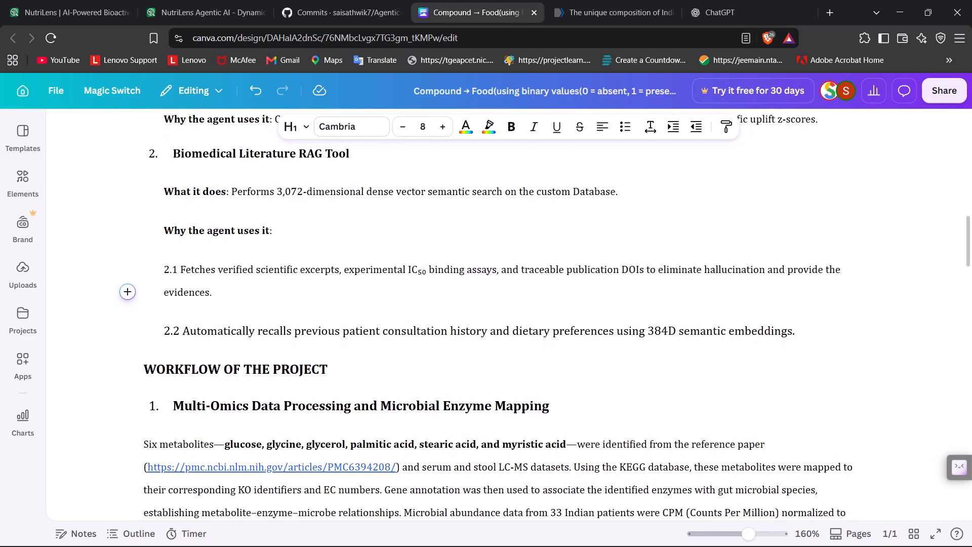
scroll(251, 309, down, 1)
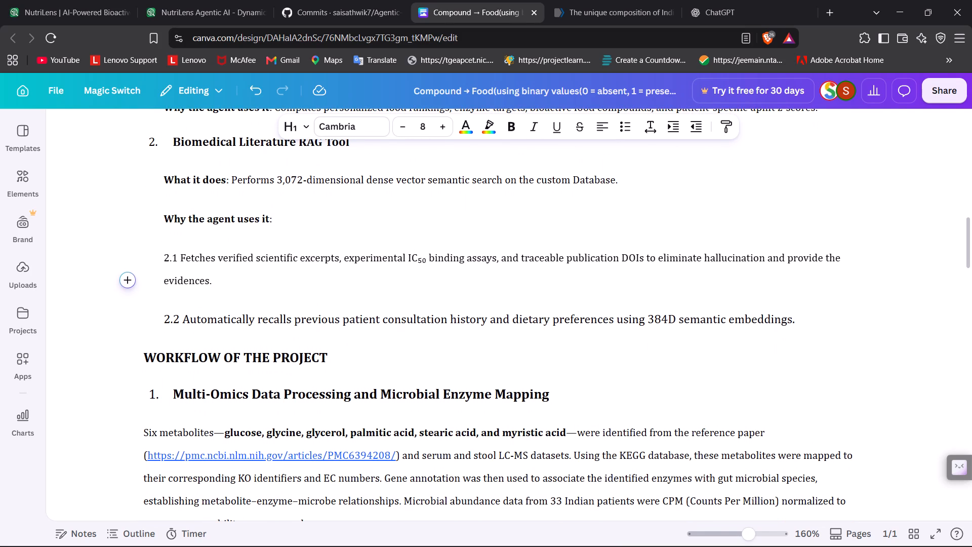
scroll(251, 309, down, 1)
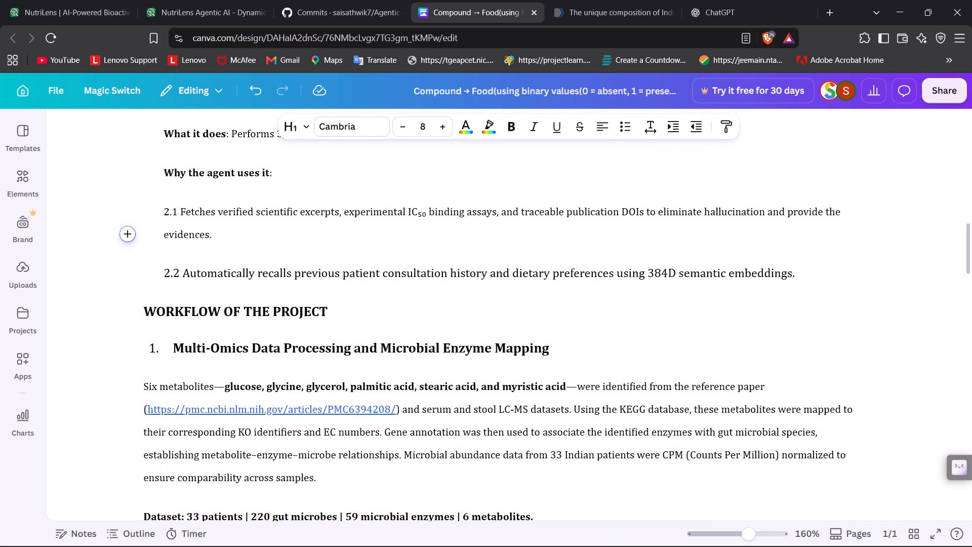
scroll(251, 309, down, 1)
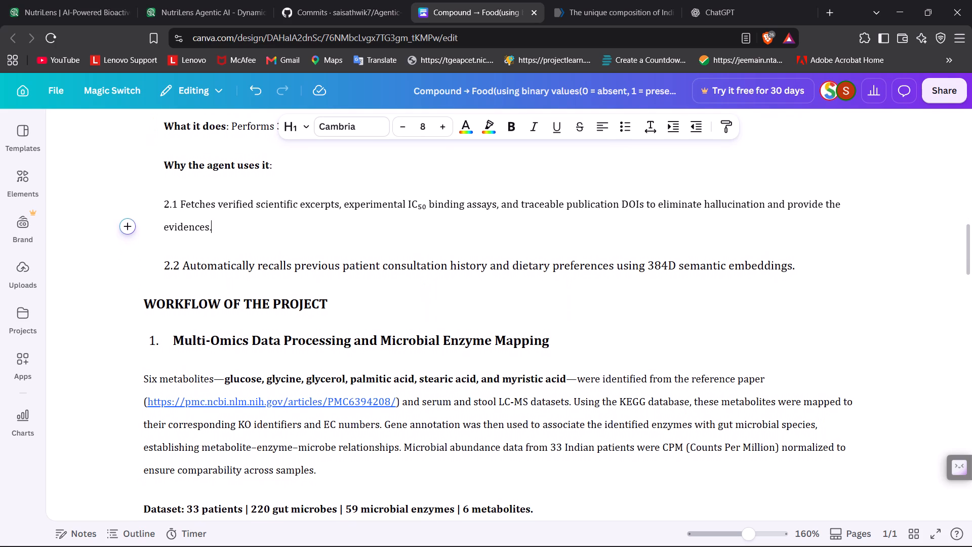
scroll(251, 309, up, 1)
scroll(251, 309, down, 2)
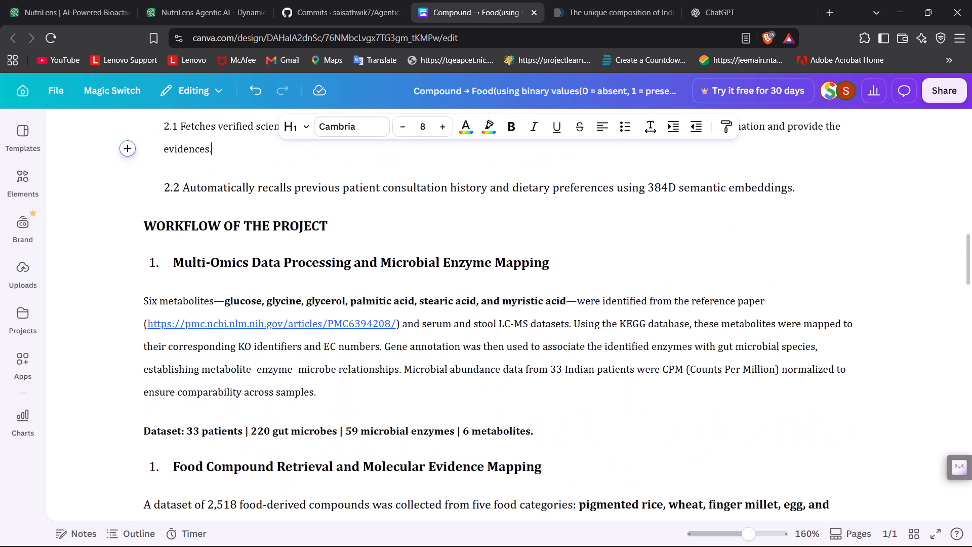
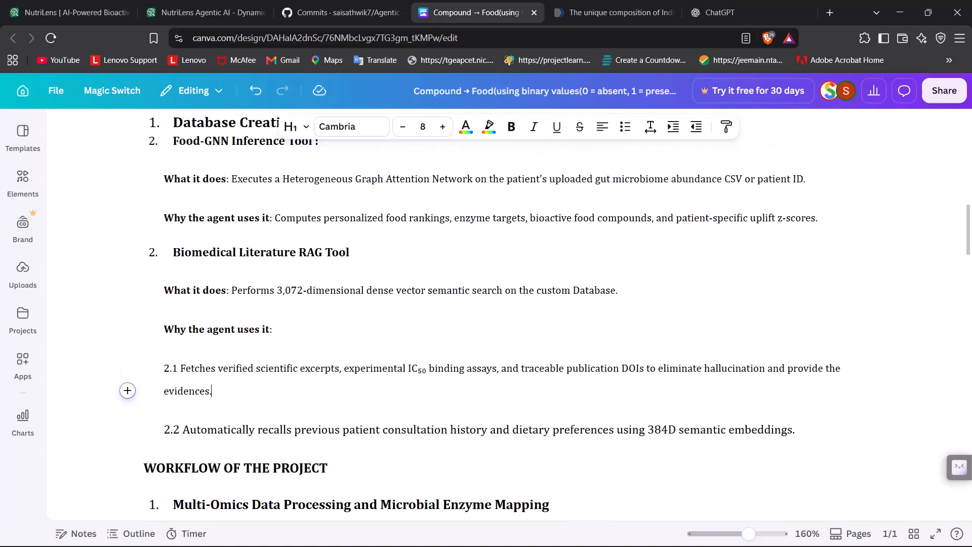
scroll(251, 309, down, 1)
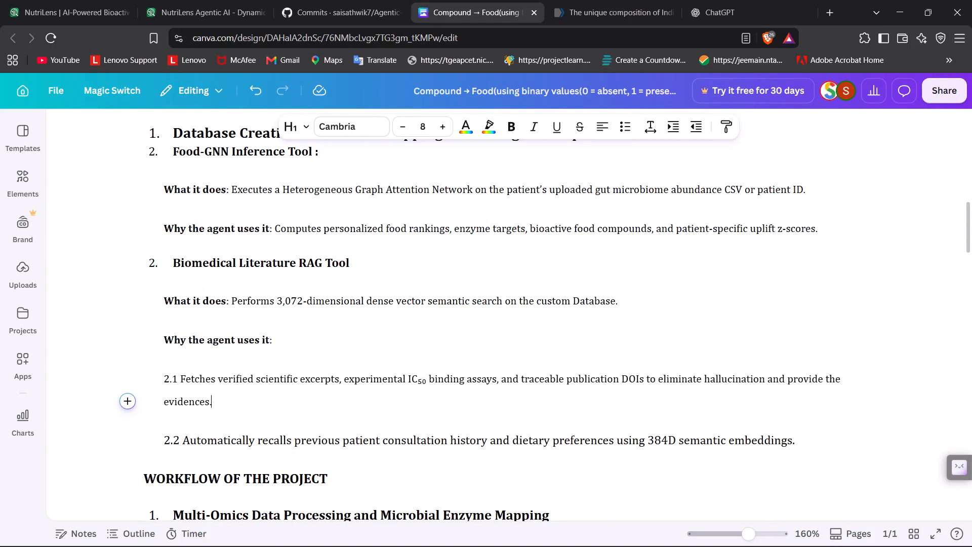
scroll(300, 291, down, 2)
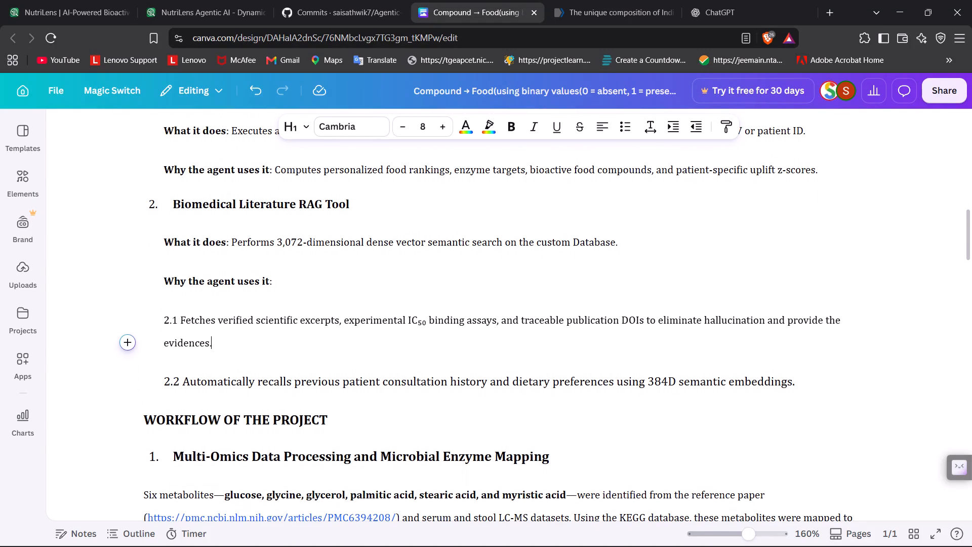
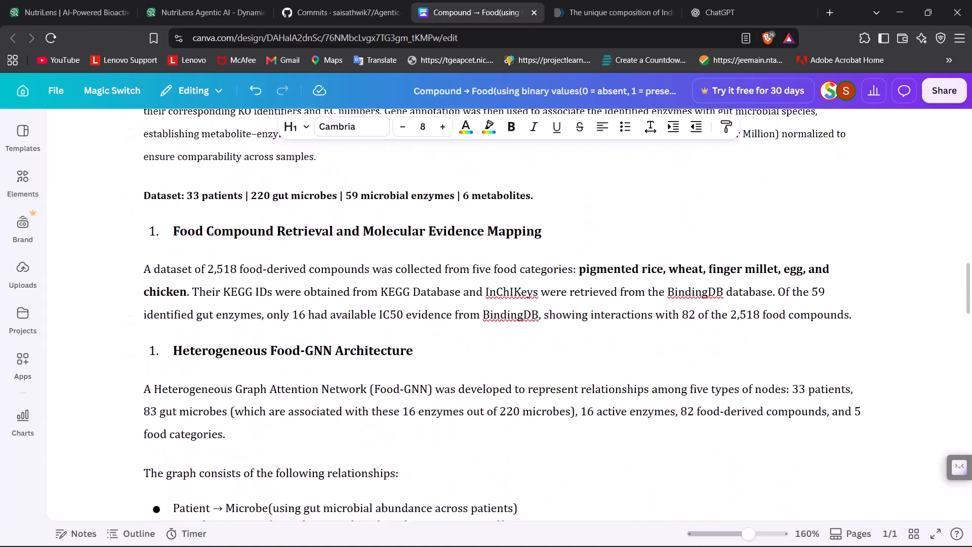
Examine the personalised AI gut glucometer system architecture diagram, following its flow from user authentication through glucose sensing, cloud storage and backend to the PDF report.
scroll(482, 259, up, 2)
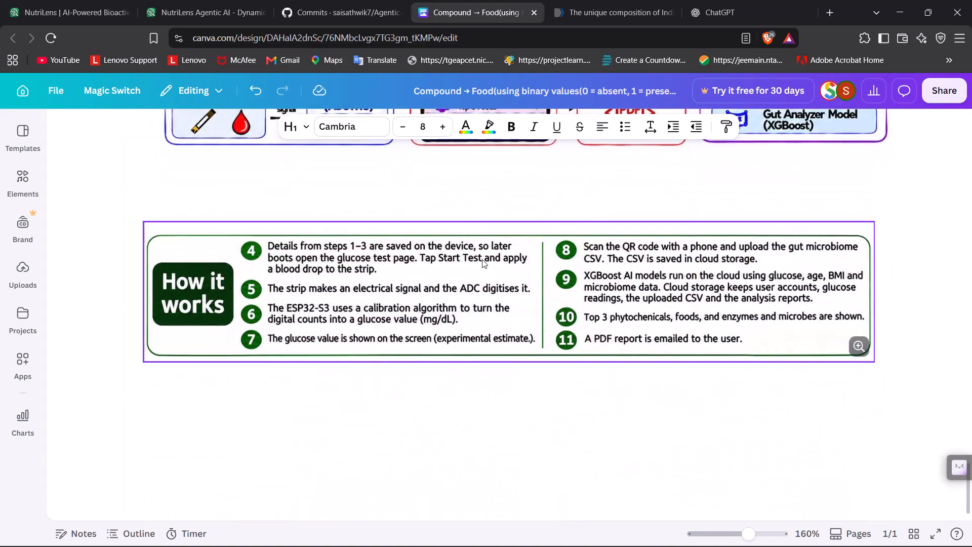
scroll(482, 259, up, 2)
scroll(482, 259, down, 1)
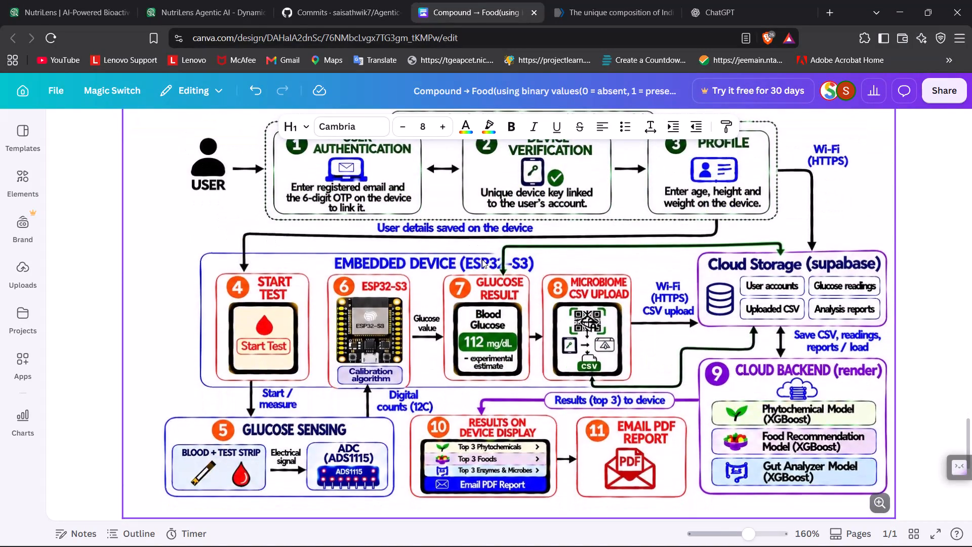
scroll(382, 291, up, 2)
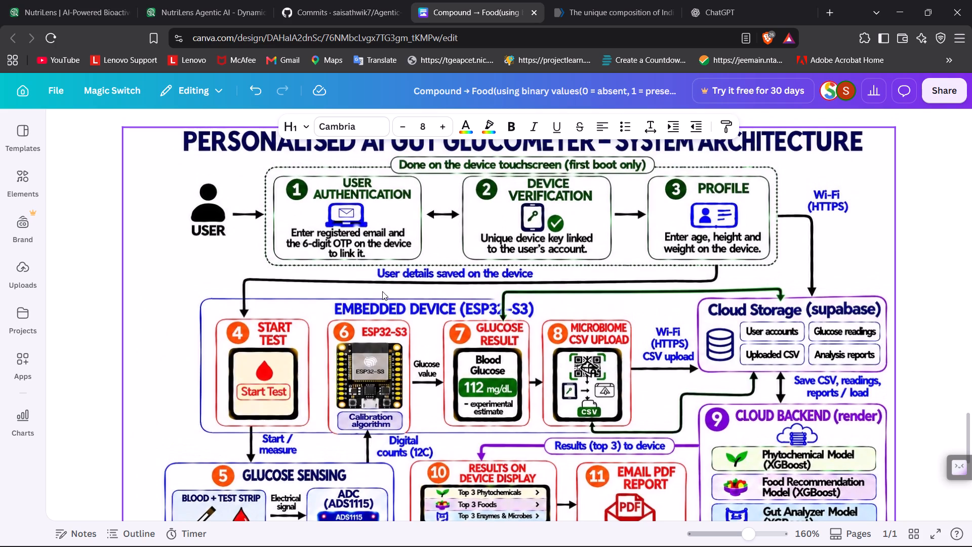
scroll(804, 381, down, 1)
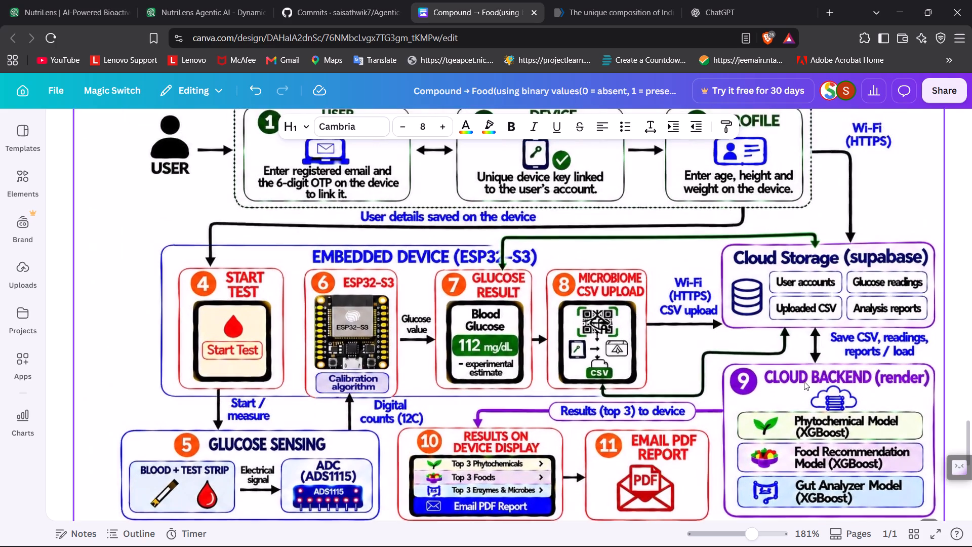
scroll(757, 368, up, 1)
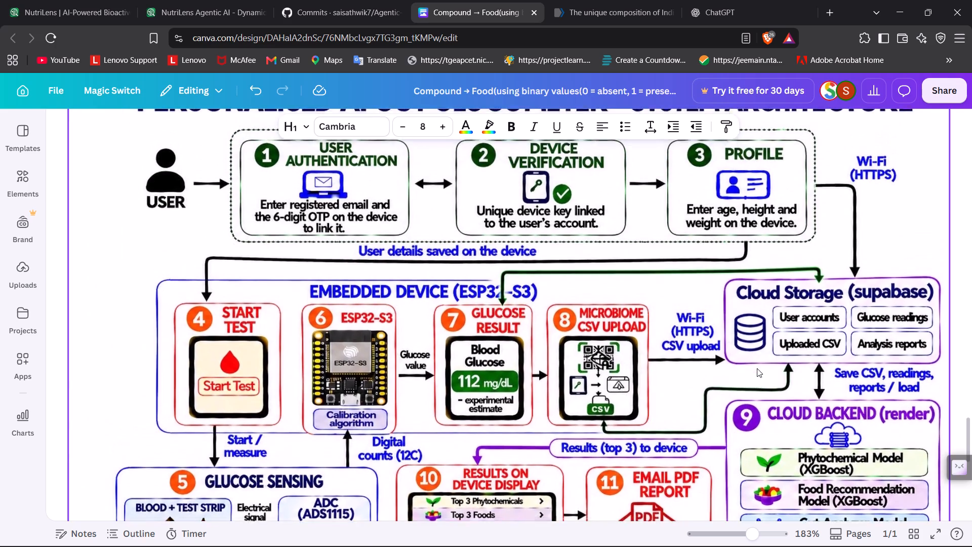
scroll(757, 368, up, 1)
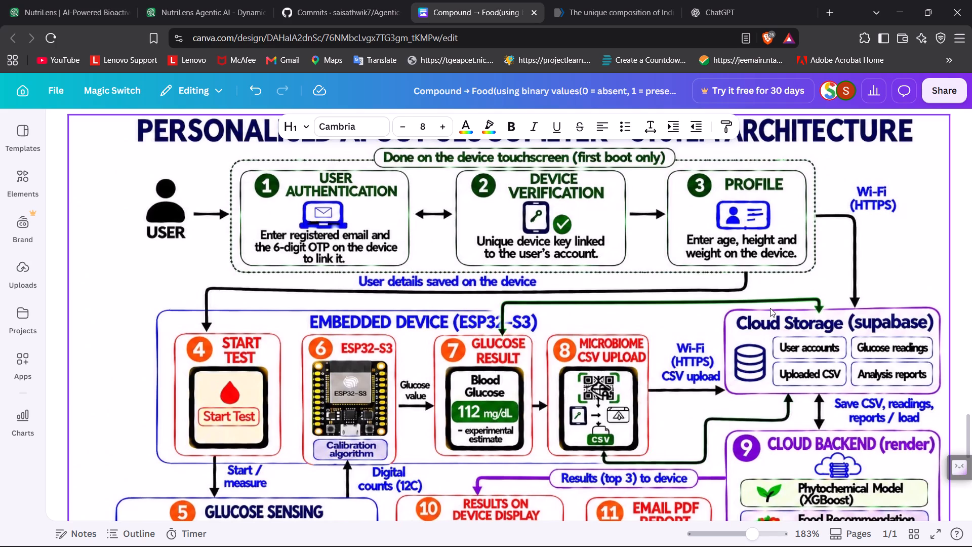
scroll(770, 308, down, 3)
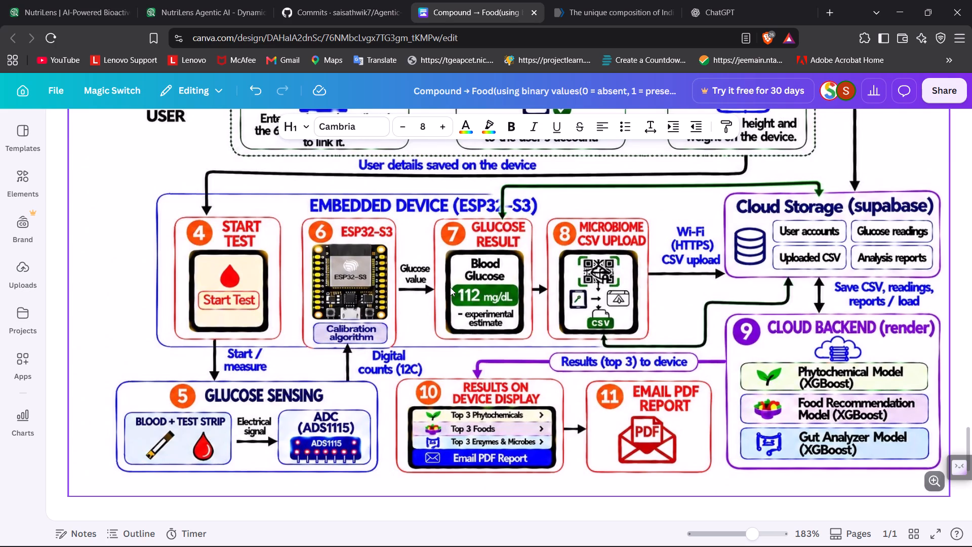
scroll(515, 286, up, 1)
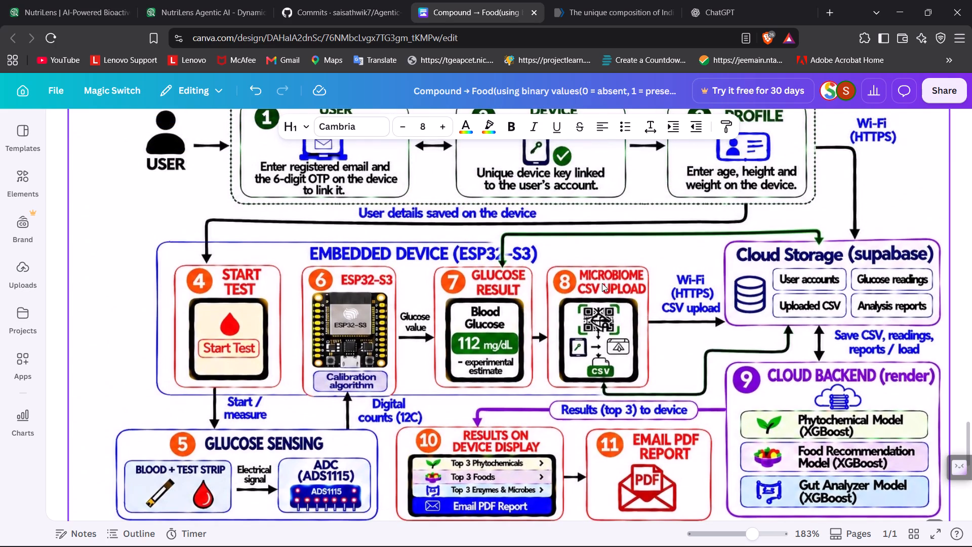
scroll(665, 336, up, 1)
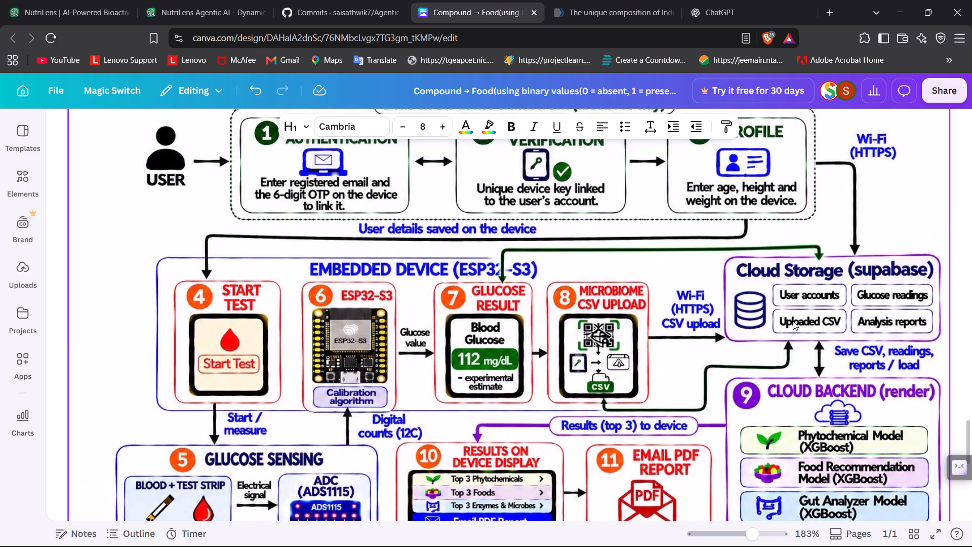
scroll(793, 321, down, 1)
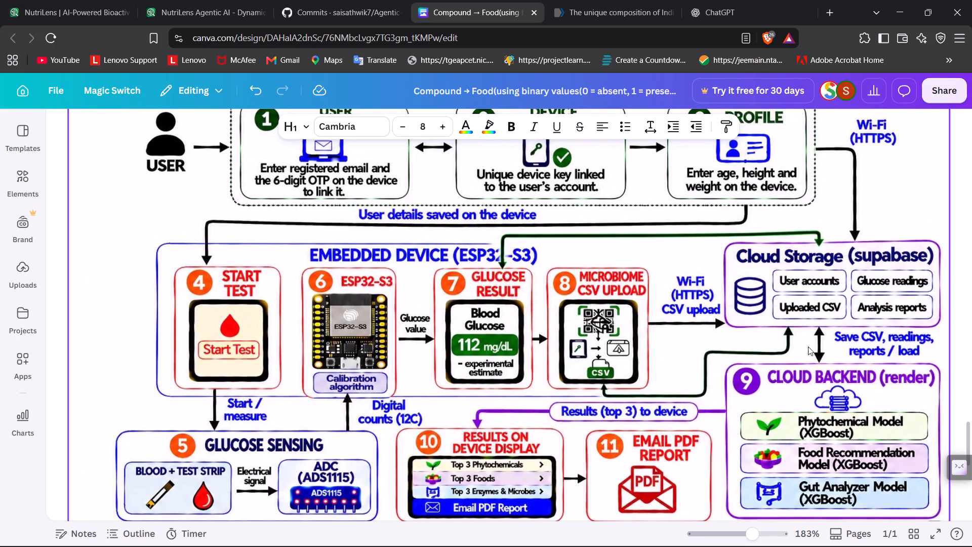
scroll(837, 350, down, 1)
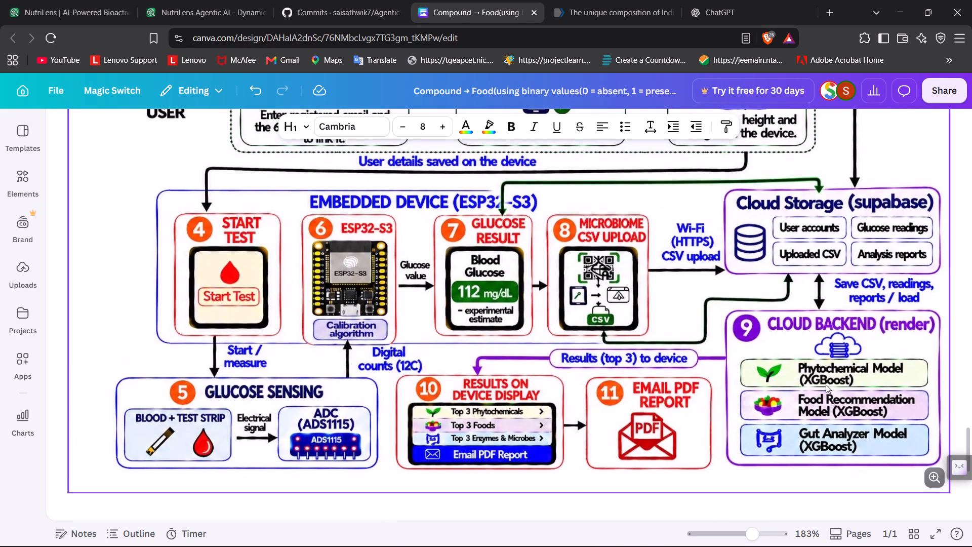
scroll(831, 384, down, 1)
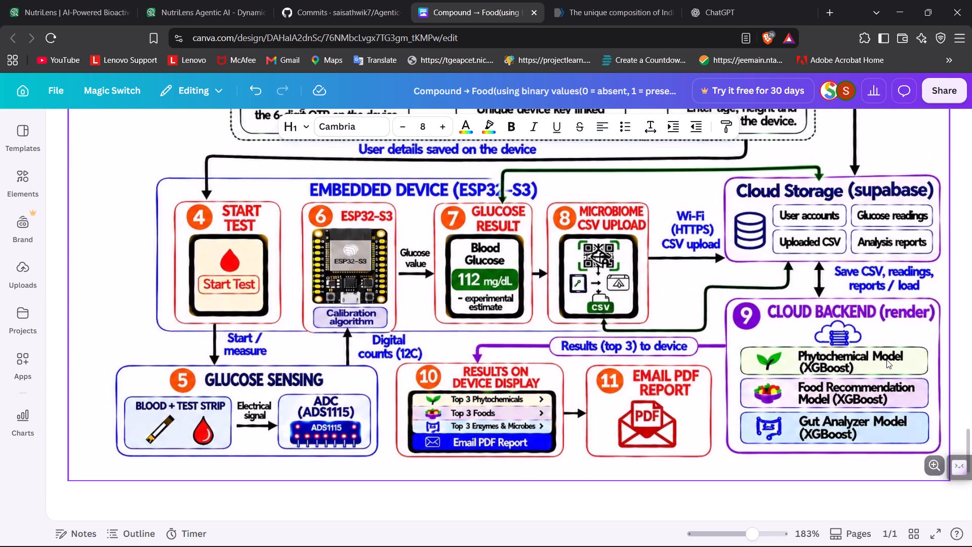
scroll(886, 360, down, 1)
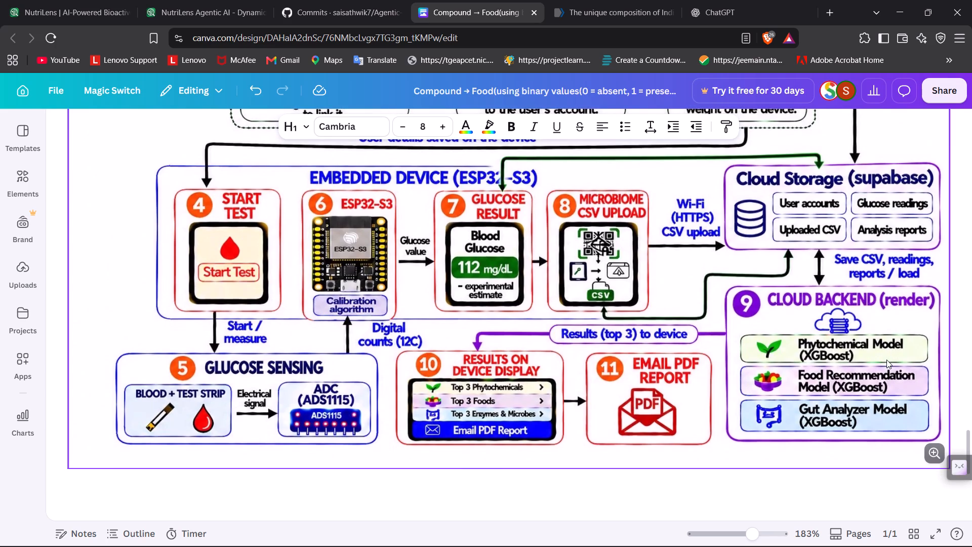
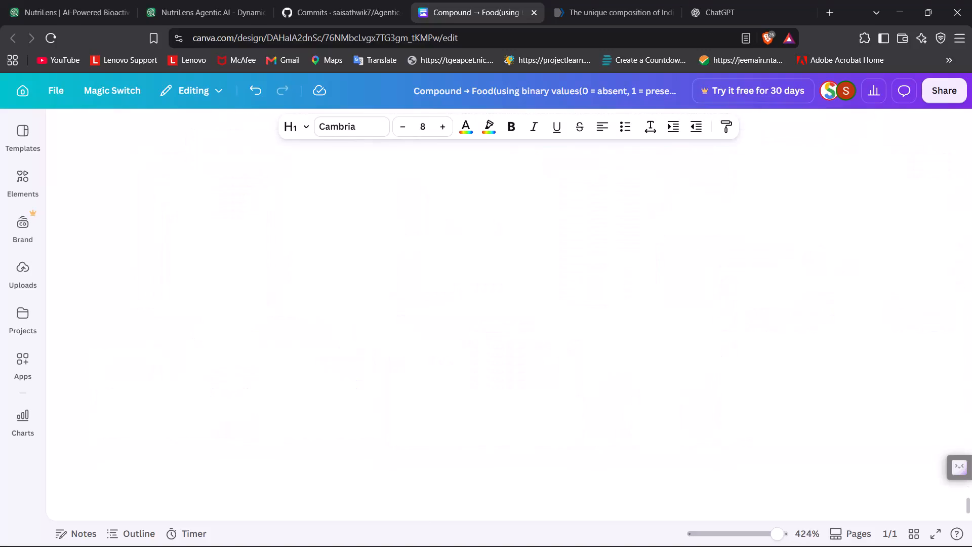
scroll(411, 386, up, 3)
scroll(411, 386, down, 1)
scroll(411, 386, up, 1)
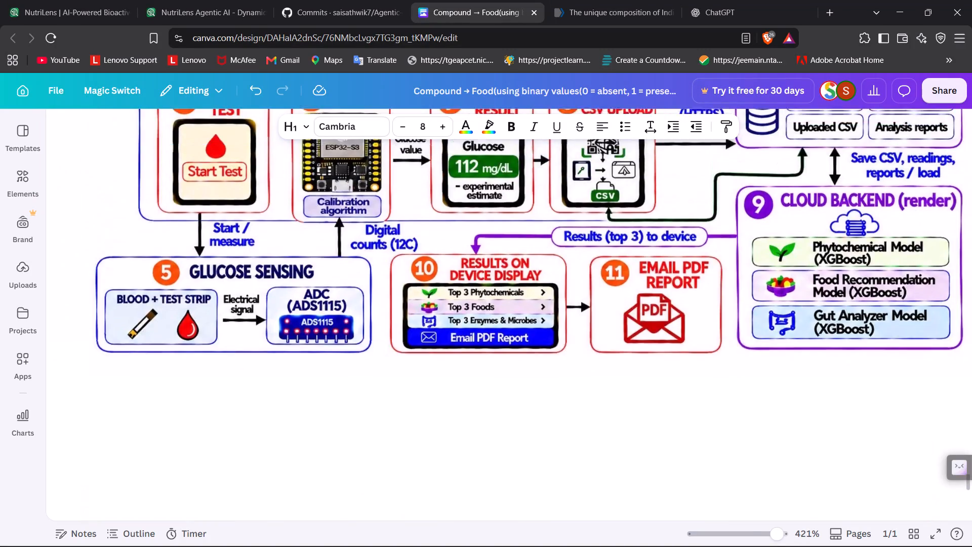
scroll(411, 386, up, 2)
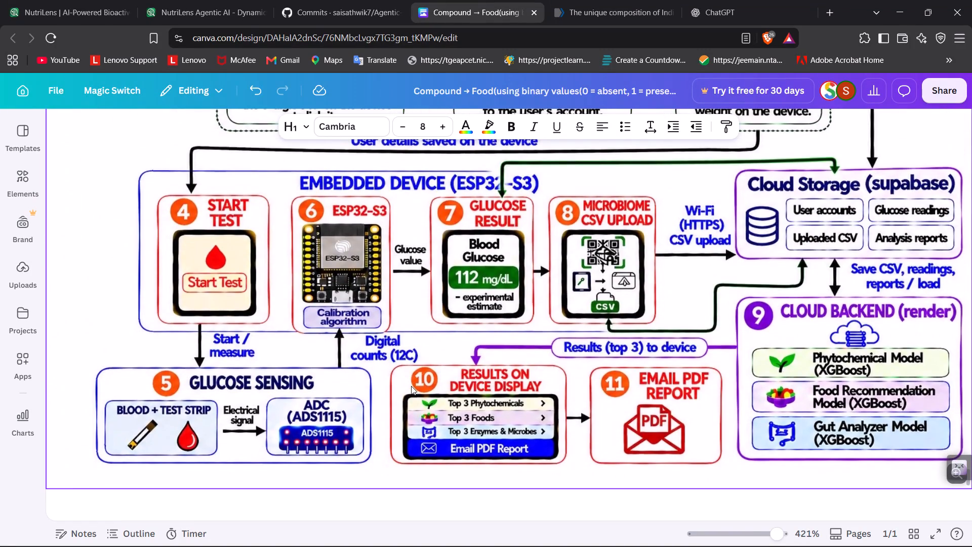
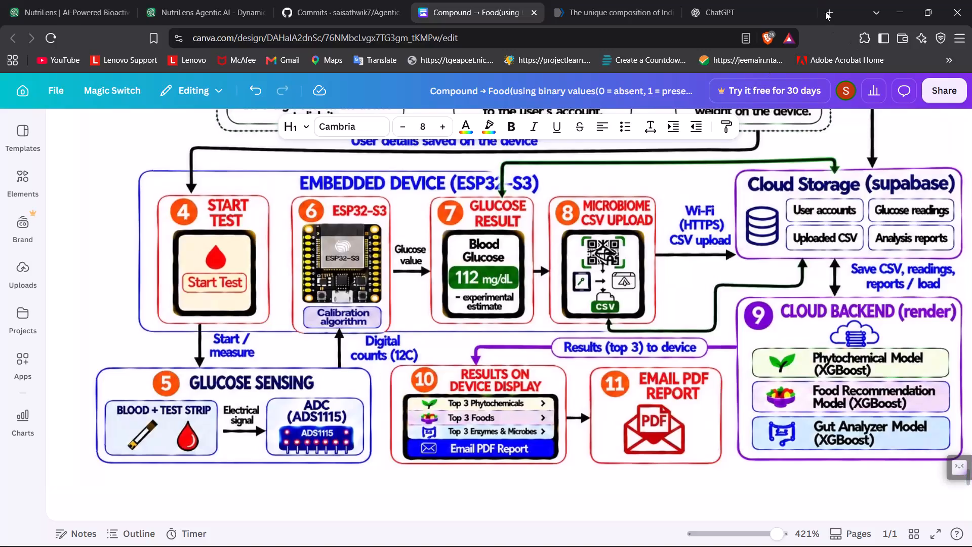
Open GitHub in a new browser tab and go to the collaborator's gut-obesity-api repository.
click(827, 12)
text(git)
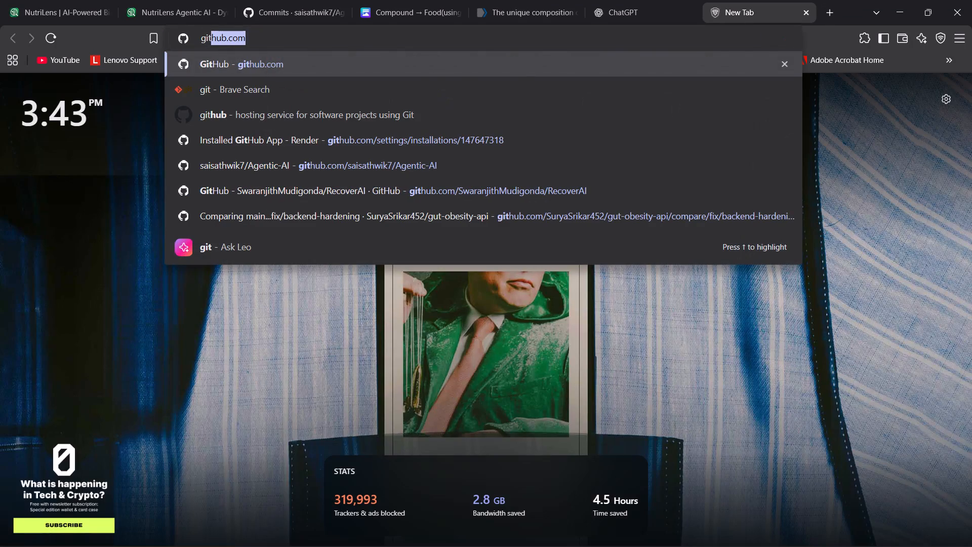
key(Return)
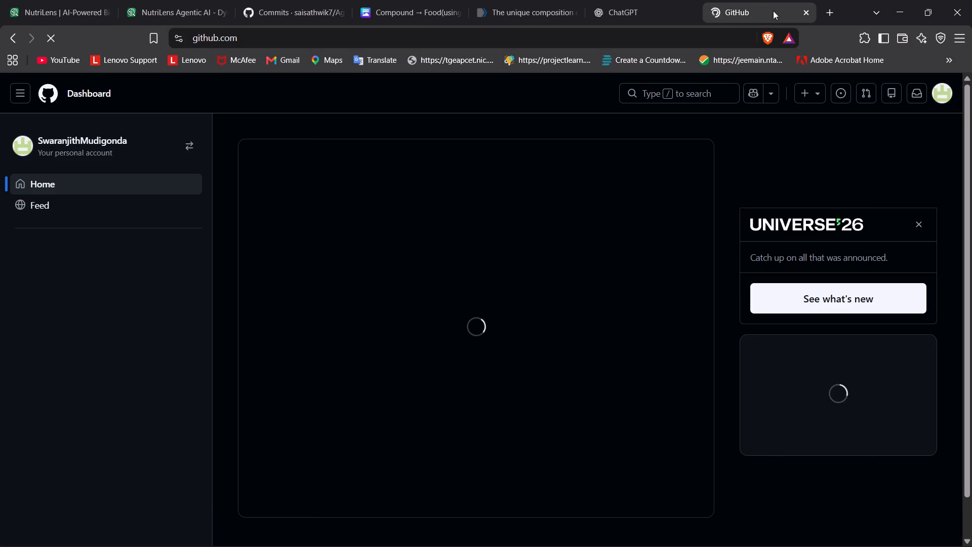
scroll(139, 311, down, 1)
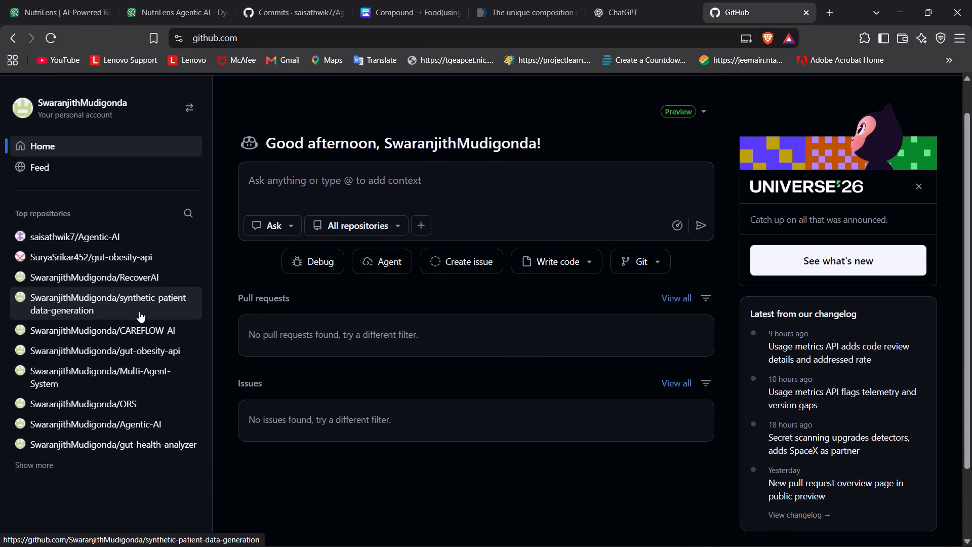
scroll(139, 311, down, 1)
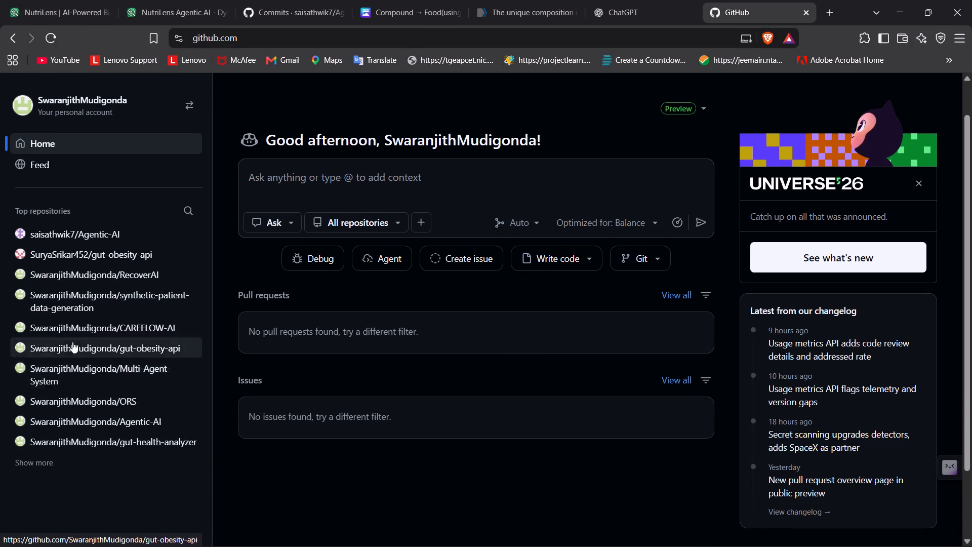
click(89, 256)
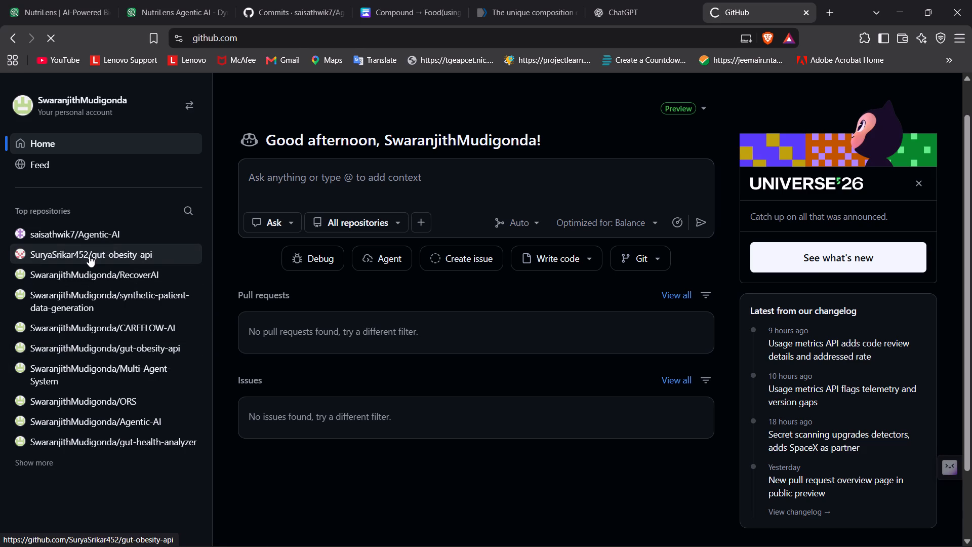
Examine the file names in the Phytochemicals folder of hba1c_input_phyto_output_model, and return to the Canva design.
scroll(157, 255, down, 1)
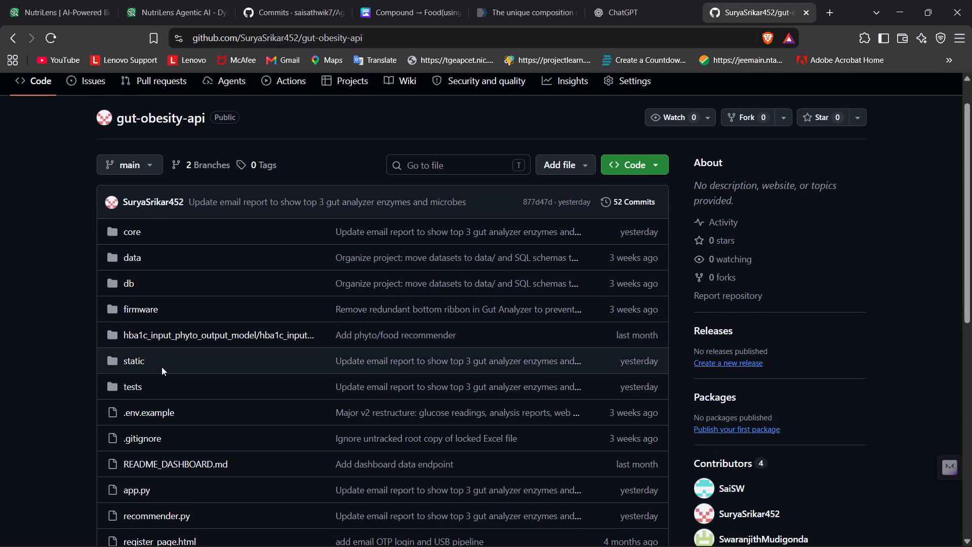
click(181, 332)
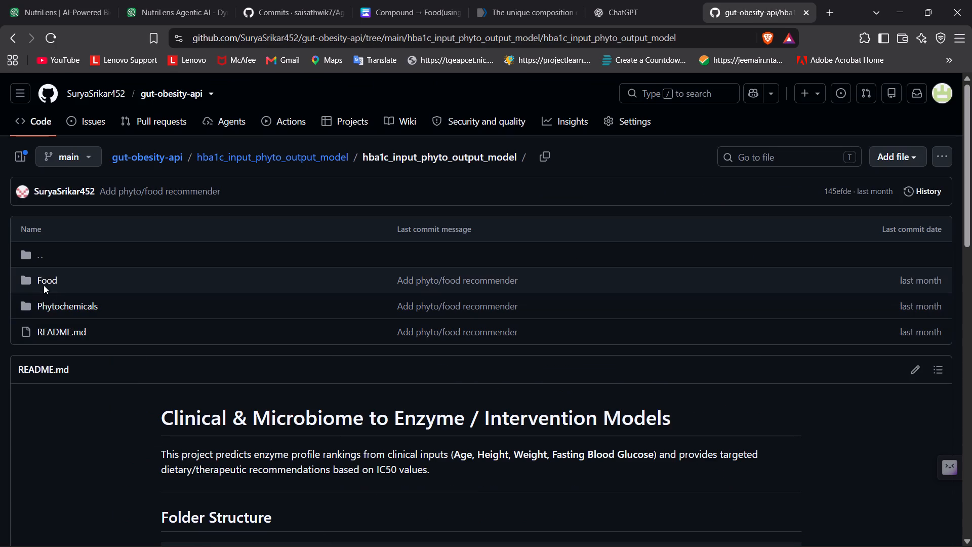
click(59, 305)
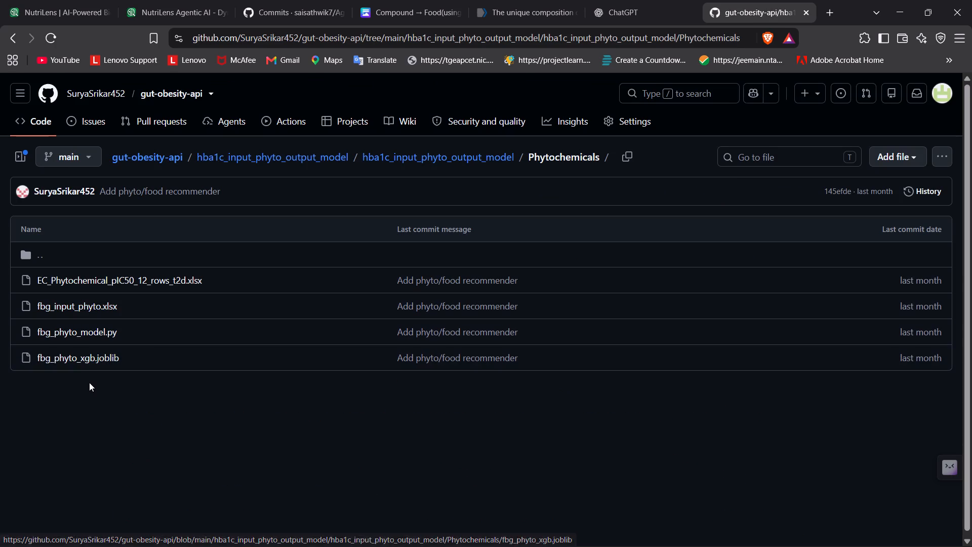
scroll(90, 359, right, 1)
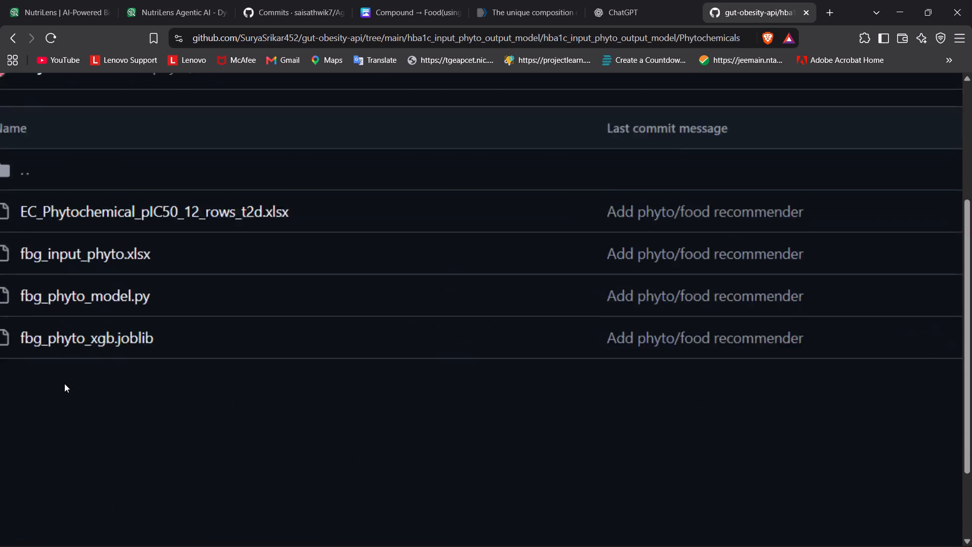
scroll(64, 383, up, 1)
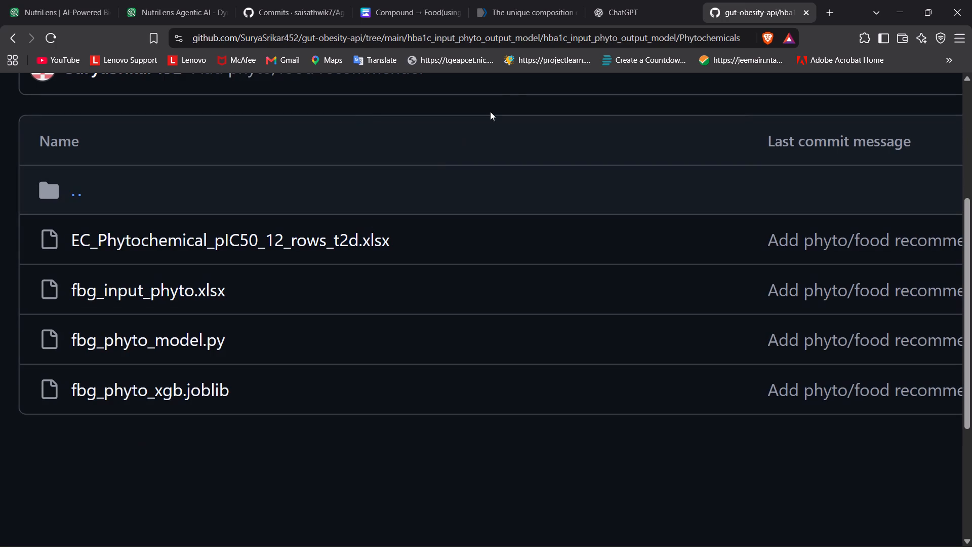
click(400, 0)
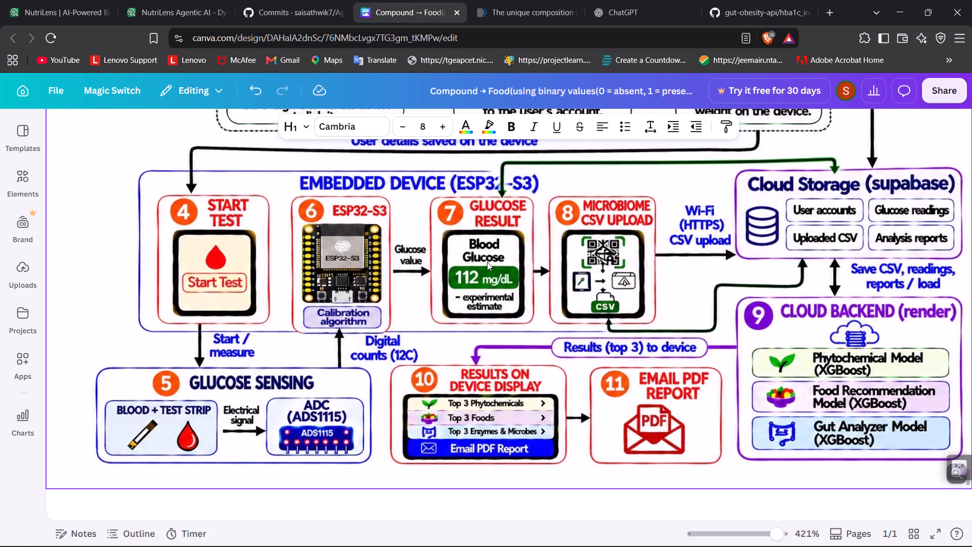
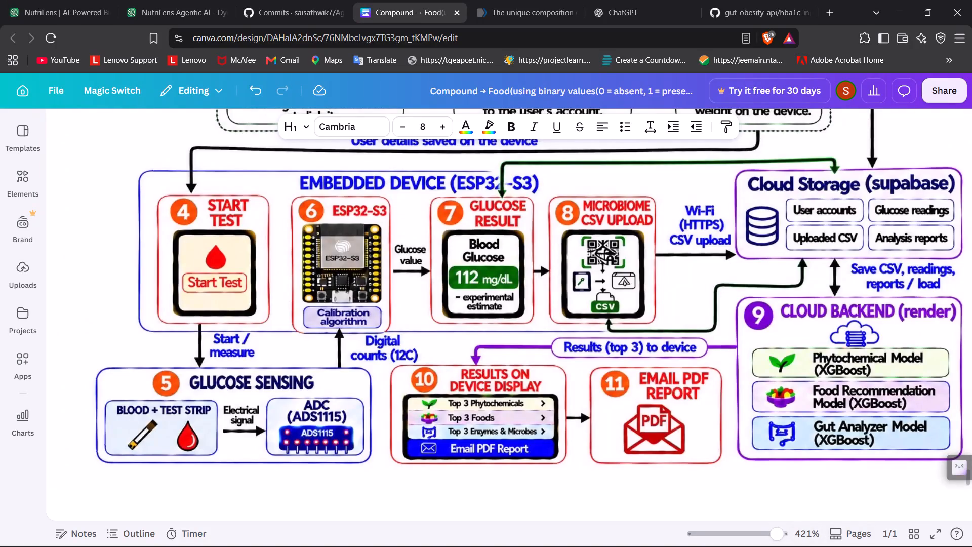
Examine the gut glucometer system architecture diagram and the How it works notes for steps 4 to 11.
scroll(754, 348, up, 2)
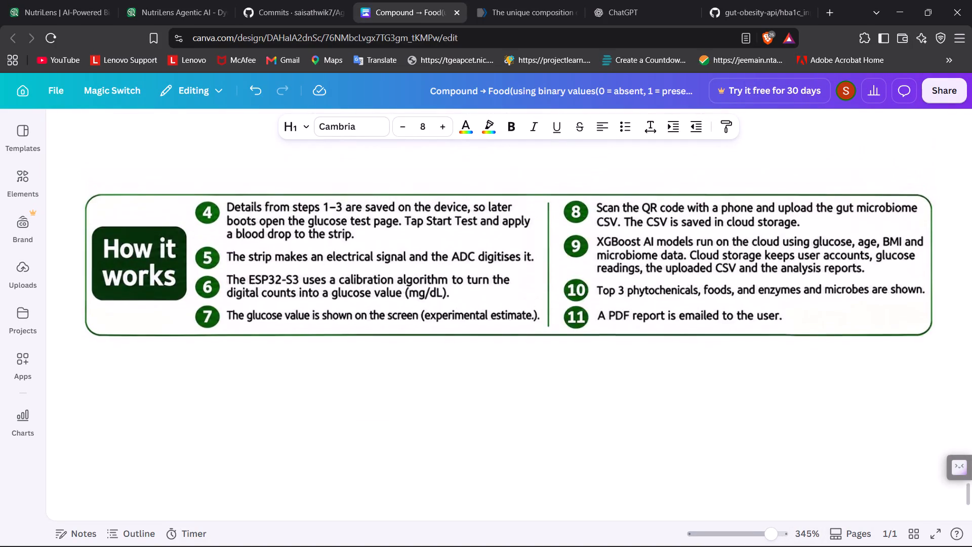
scroll(754, 348, up, 4)
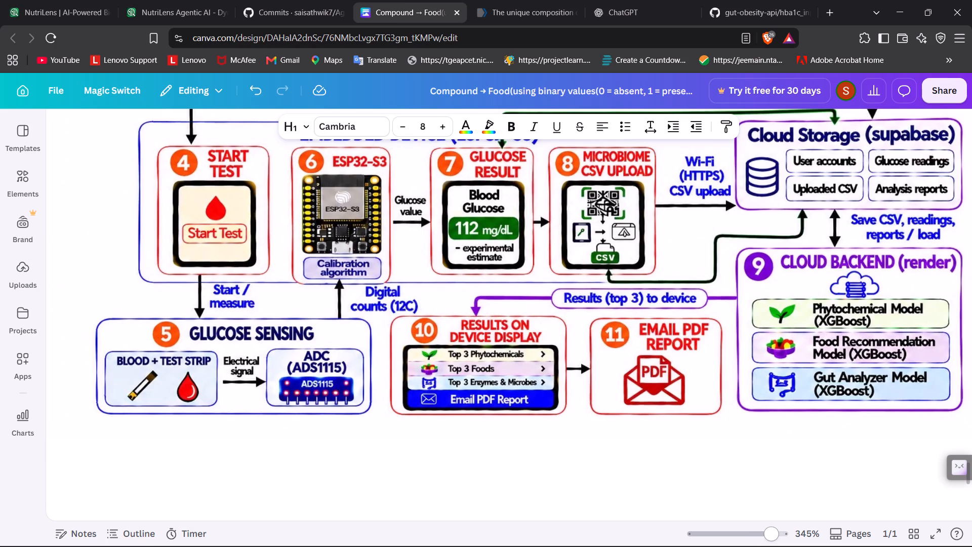
drag(772, 534, 762, 536)
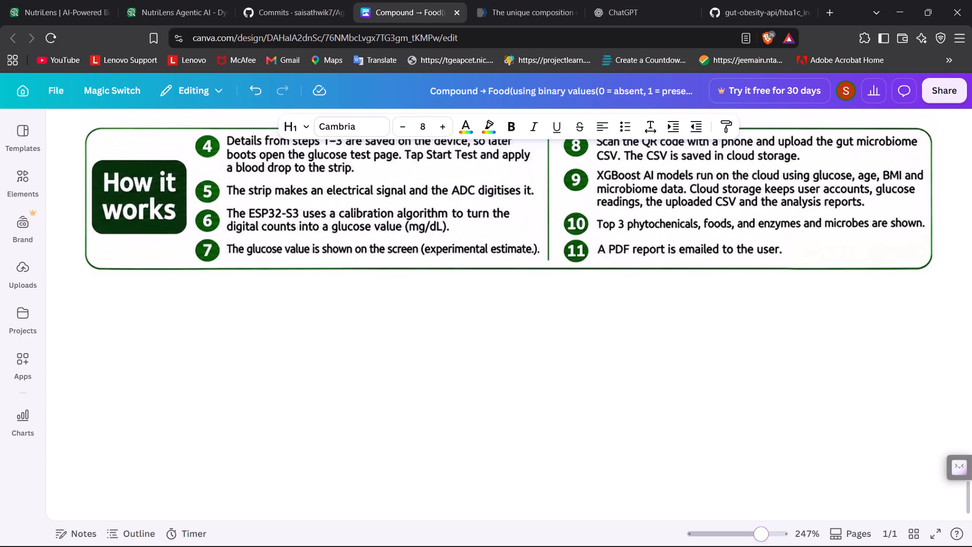
scroll(728, 389, up, 5)
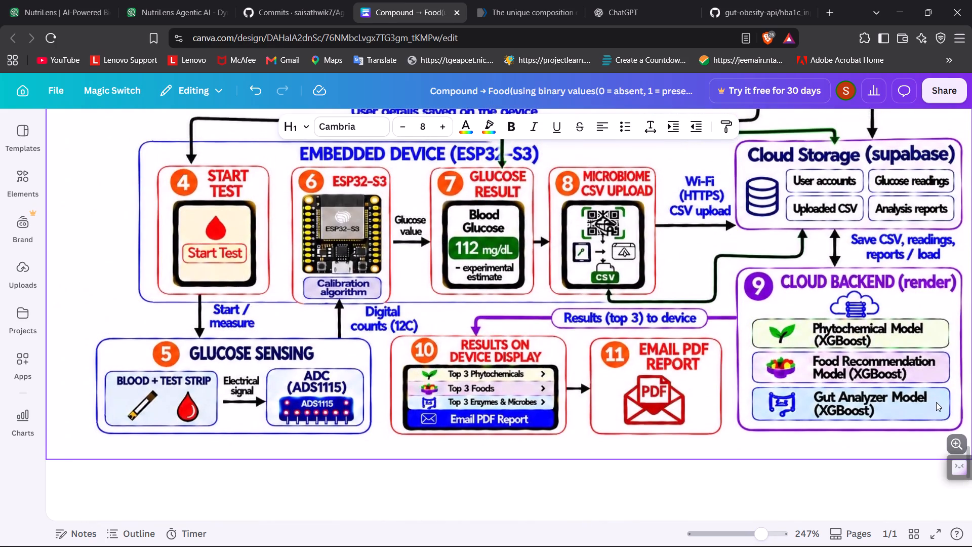
key(ctrl+minus)
scroll(936, 402, up, 3)
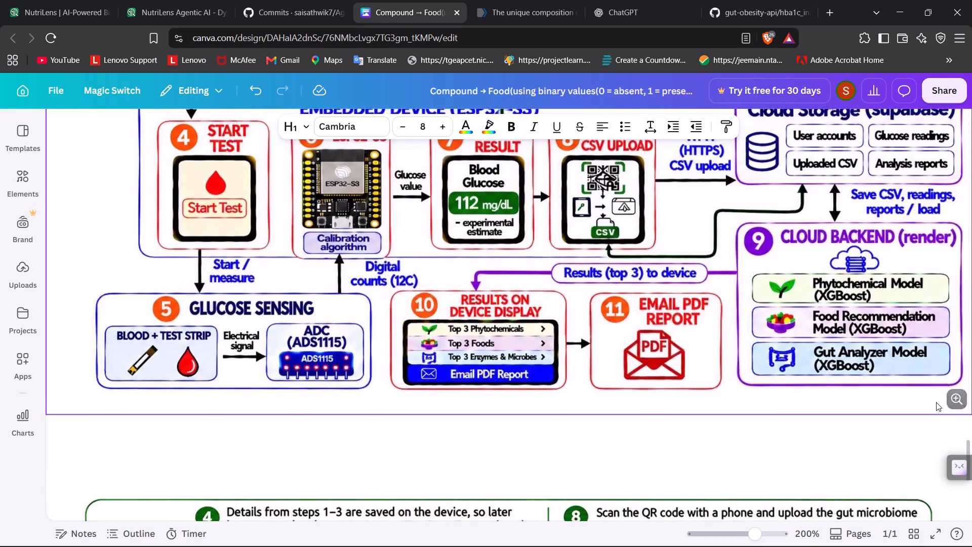
scroll(936, 402, up, 2)
scroll(831, 310, up, 1)
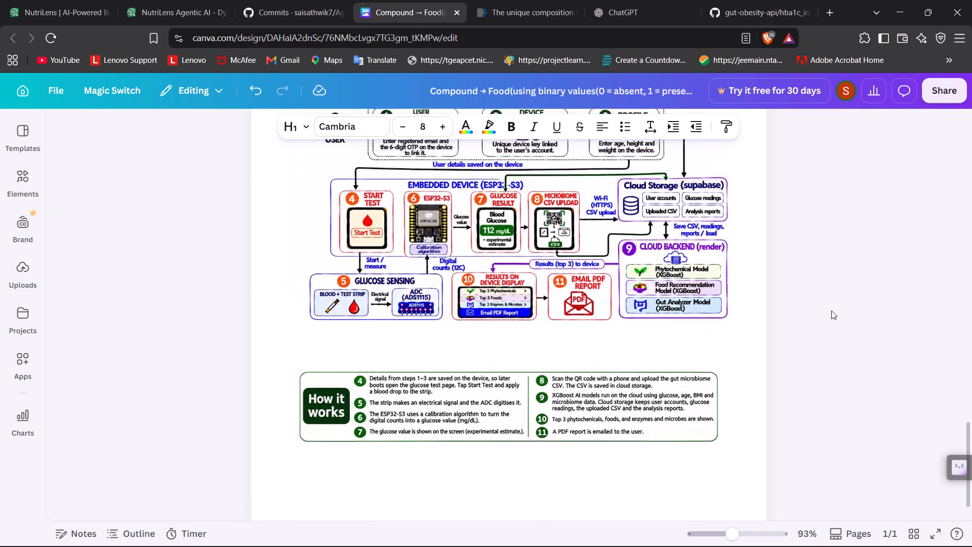
scroll(831, 310, up, 1)
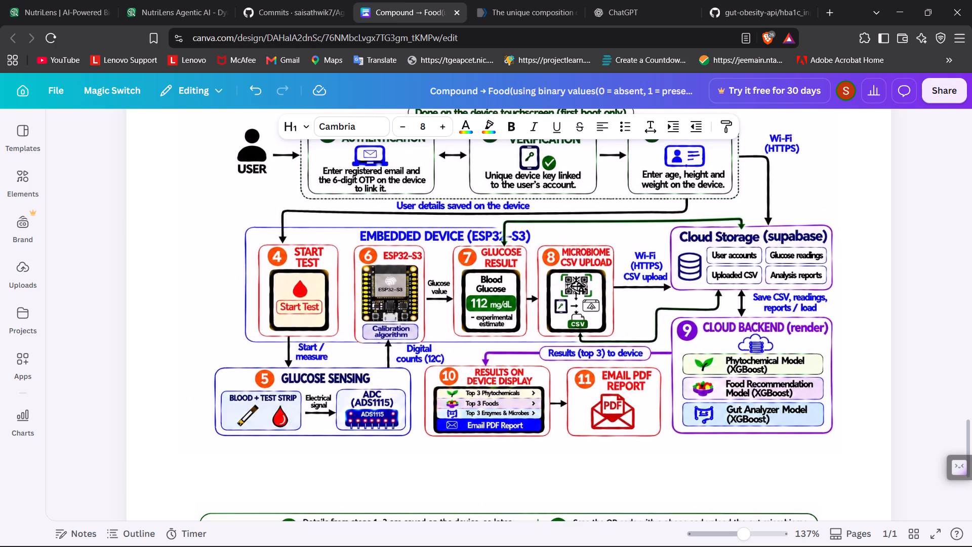
scroll(921, 352, up, 1)
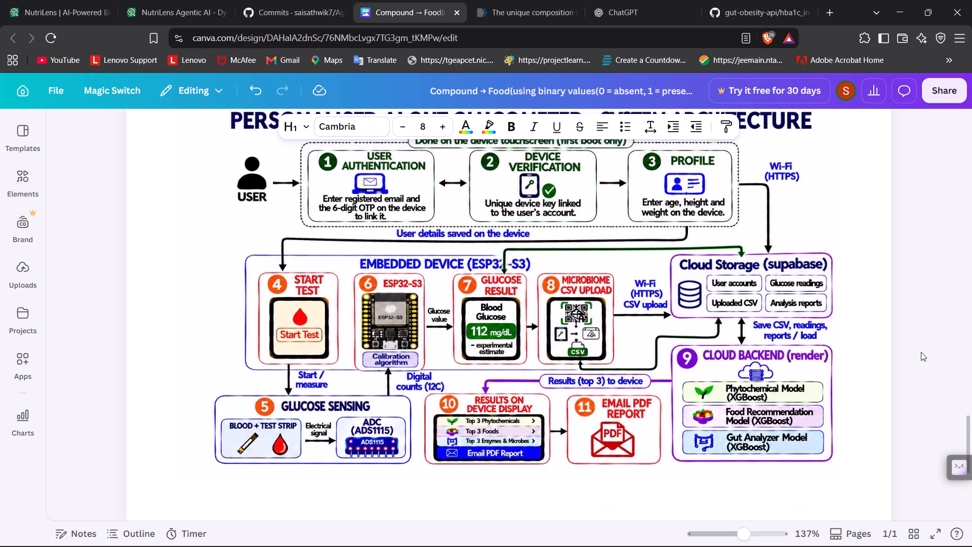
Review the NutriLens AI document from its title and Key Concepts through the FoodGNN graph to the System Architecture section.
scroll(921, 352, up, 17)
scroll(921, 352, down, 1)
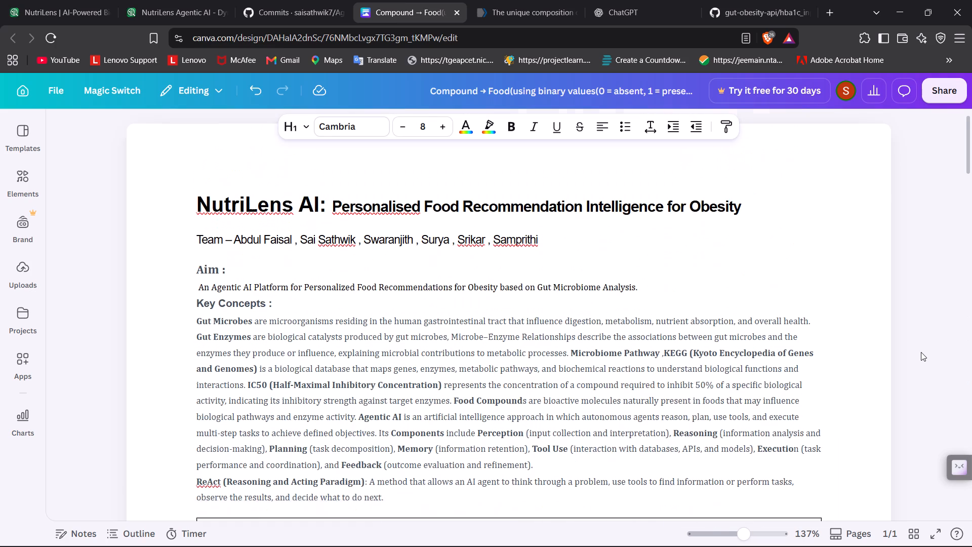
scroll(921, 352, down, 2)
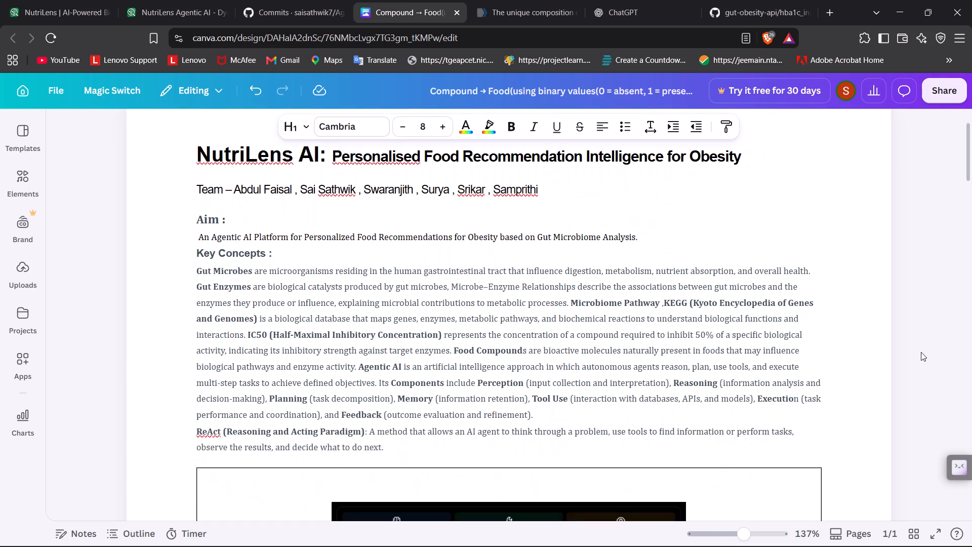
scroll(921, 352, down, 3)
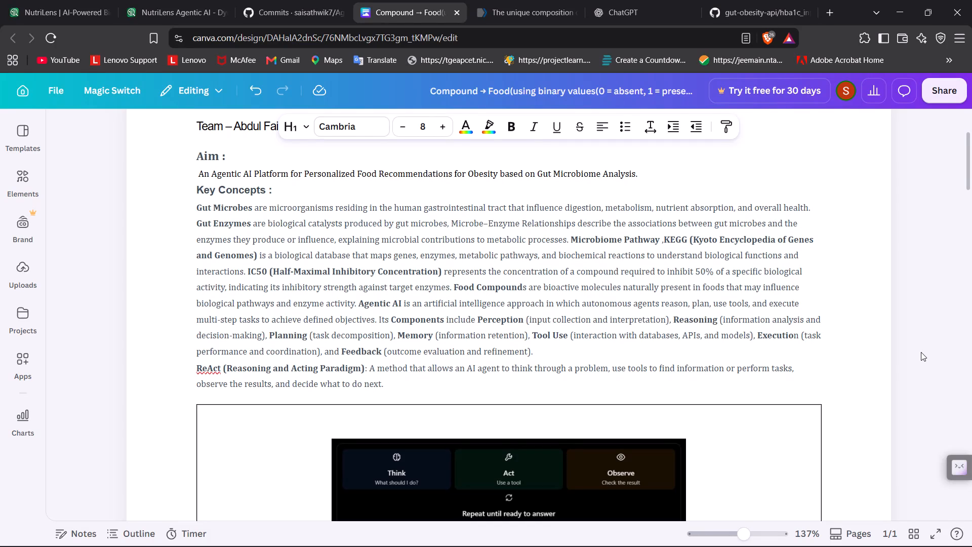
click(921, 352)
scroll(921, 352, down, 15)
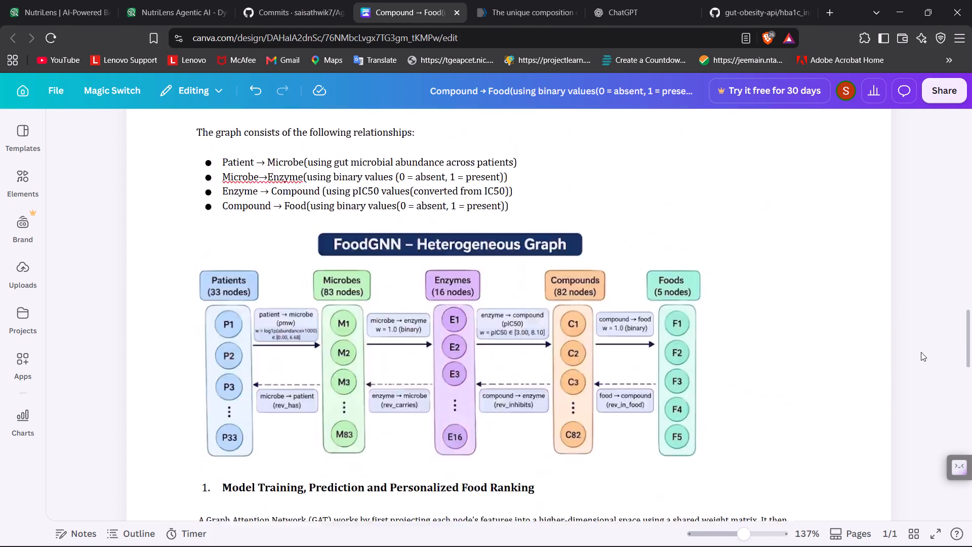
scroll(921, 352, down, 1)
scroll(921, 352, up, 4)
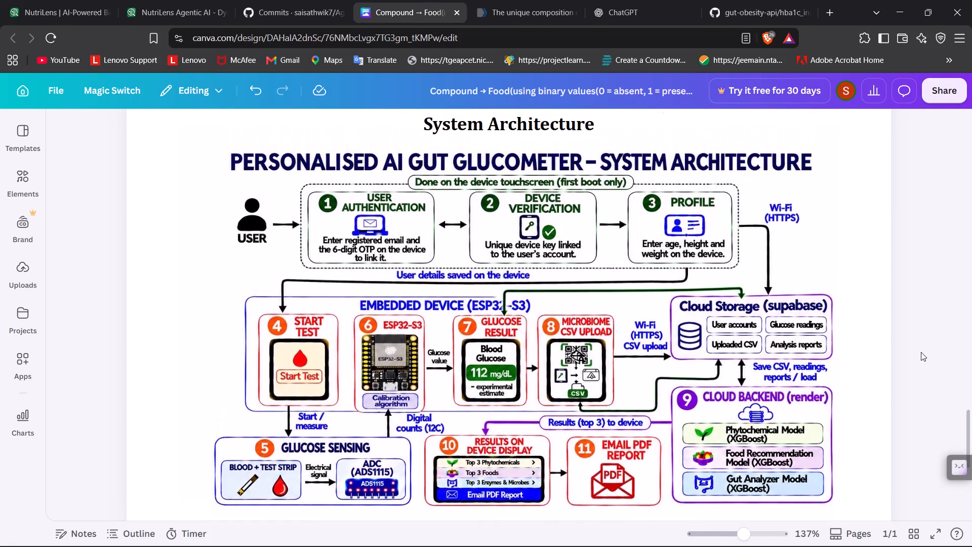